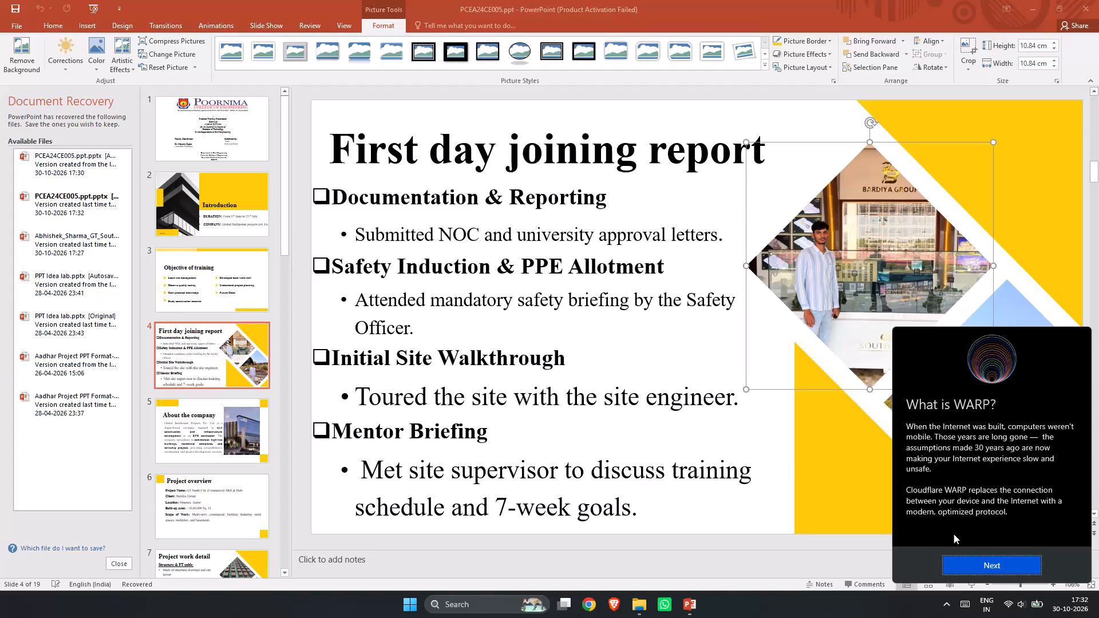
Continue past the Cloudflare WARP introduction pop-up so that it closes.
left_click(991, 572)
left_click(966, 563)
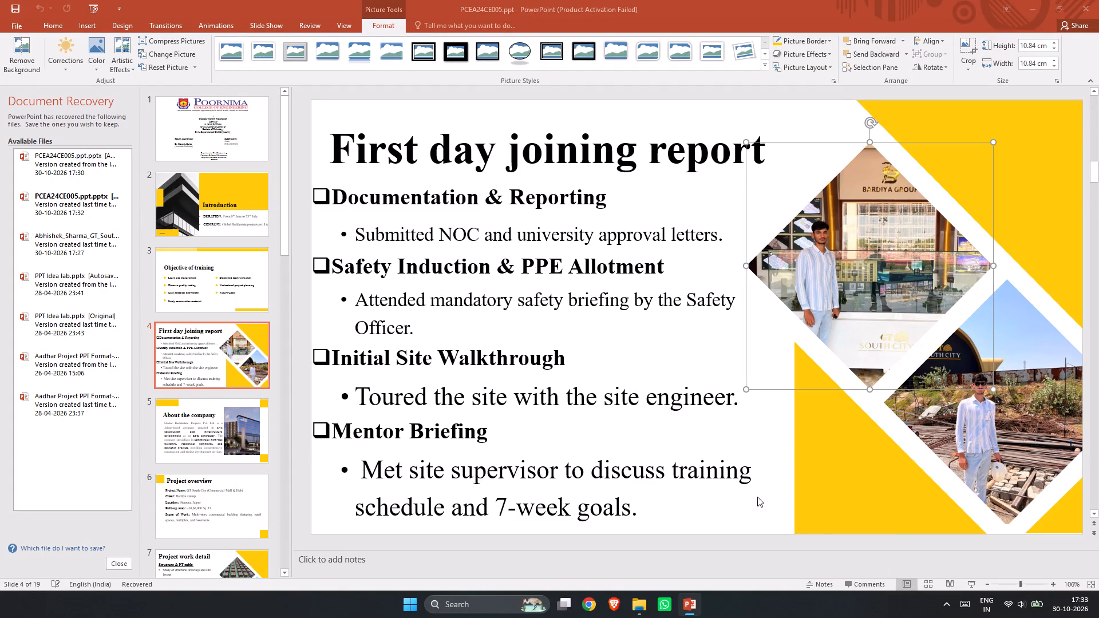
left_click(187, 54)
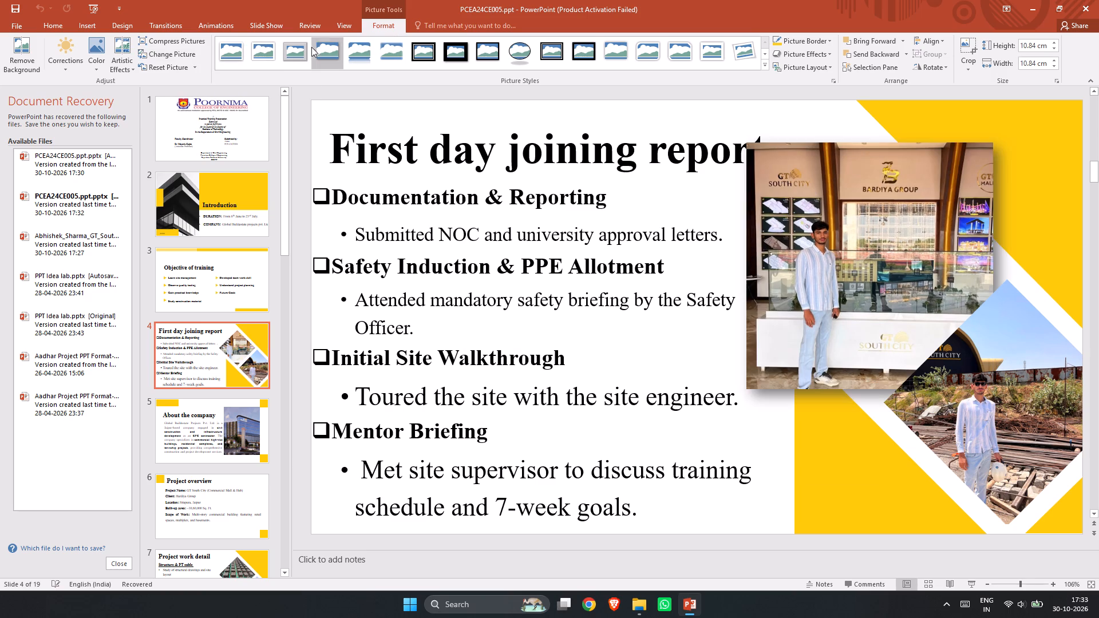
Apply the drop-shadow rectangle picture style to the upper diamond photo on the First day joining report slide.
left_click(327, 56)
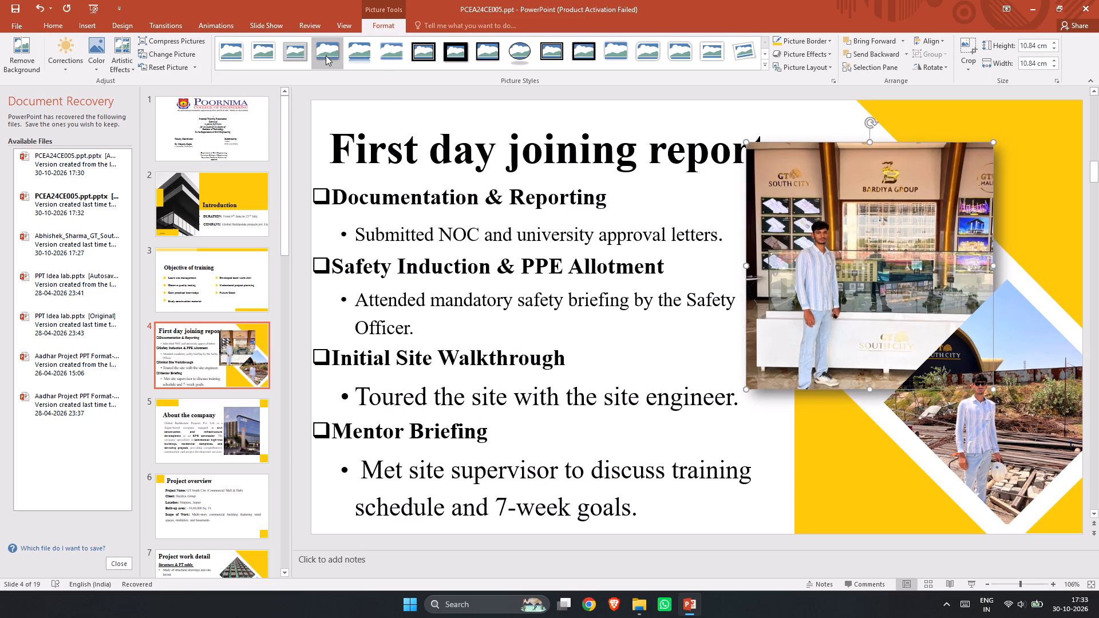
Replace the upper photo with WhatsApp Image 2026-10-30 at 5.17.36 PM from the Downloads folder.
double_click(813, 192)
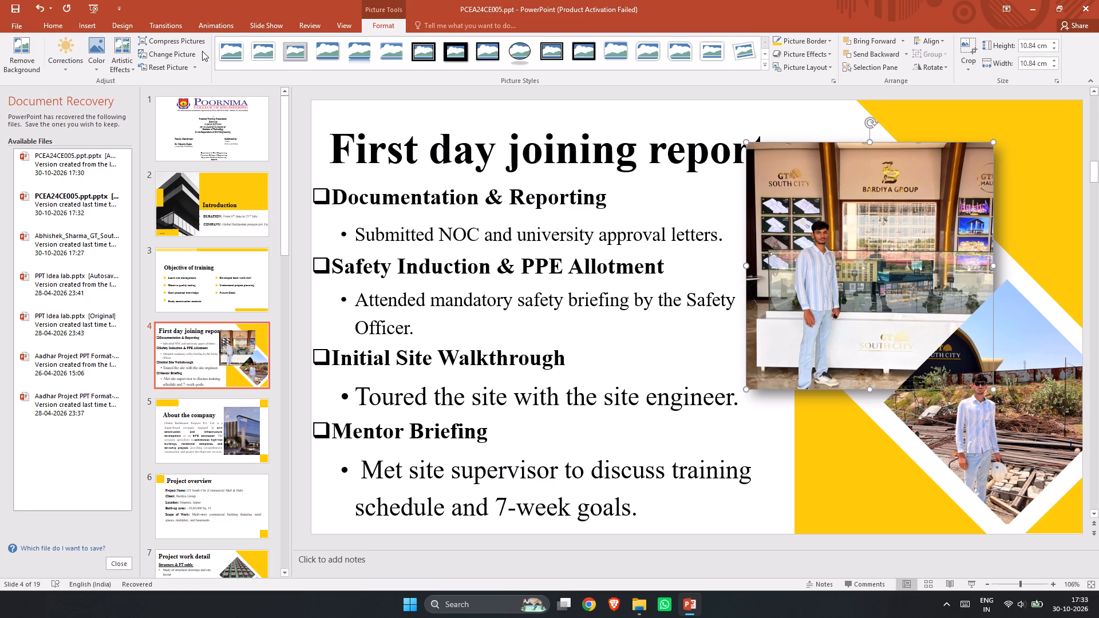
left_click(202, 51)
left_click(188, 51)
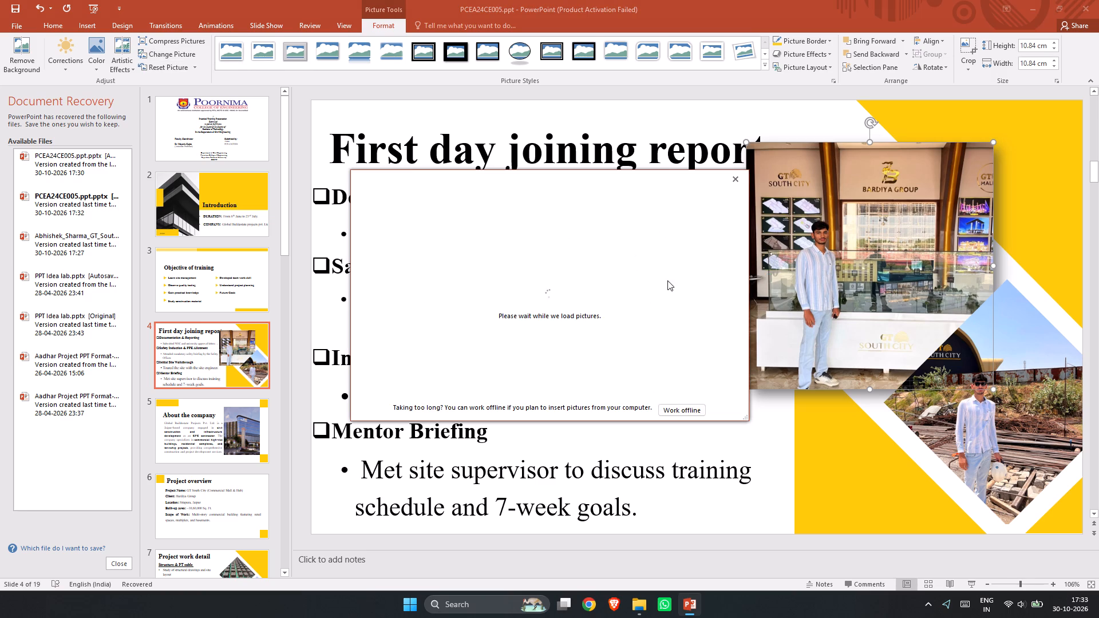
left_click(628, 234)
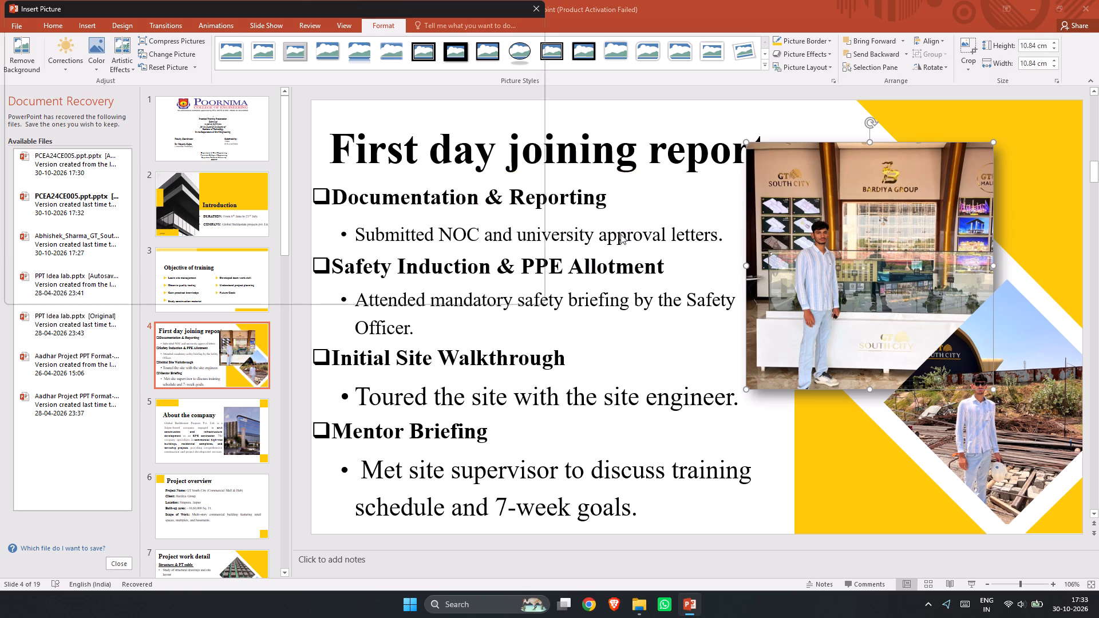
left_click(23, 135)
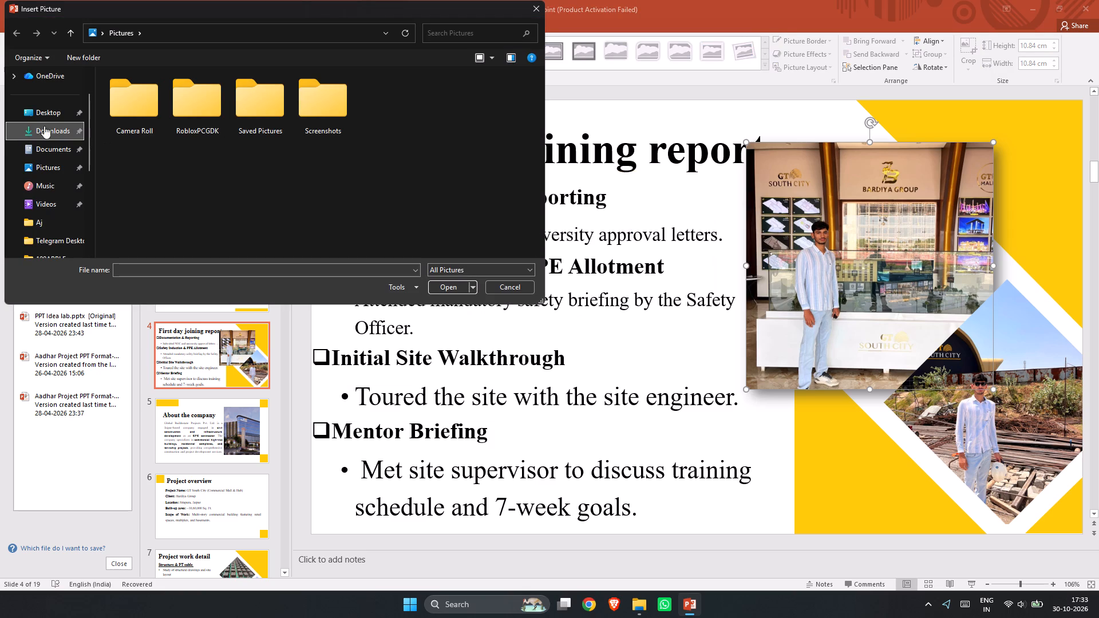
left_click(52, 124)
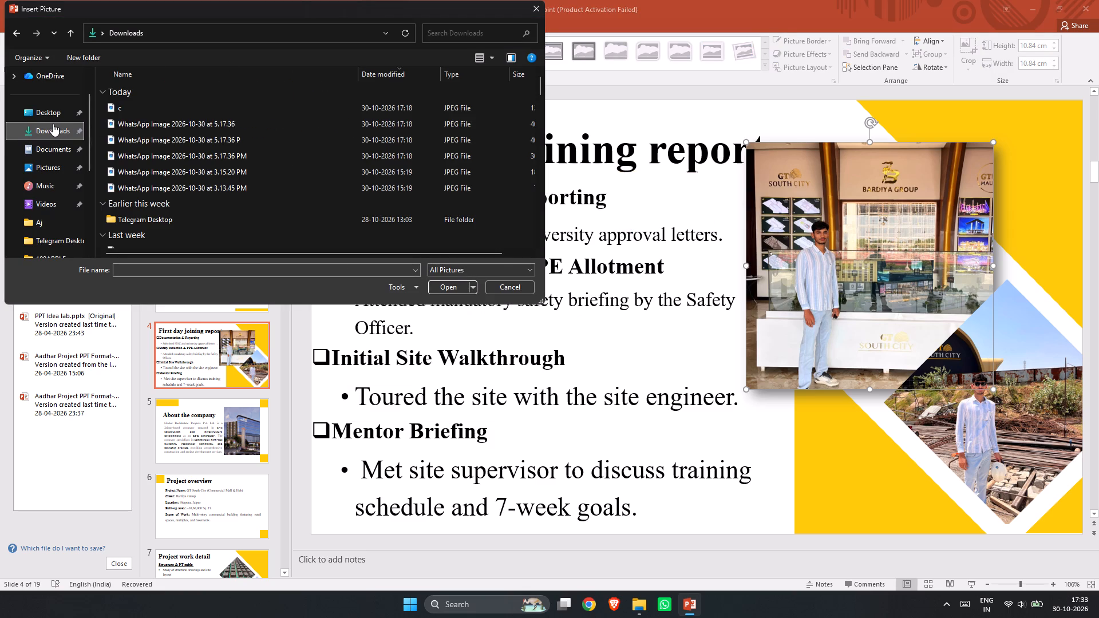
double_click(190, 156)
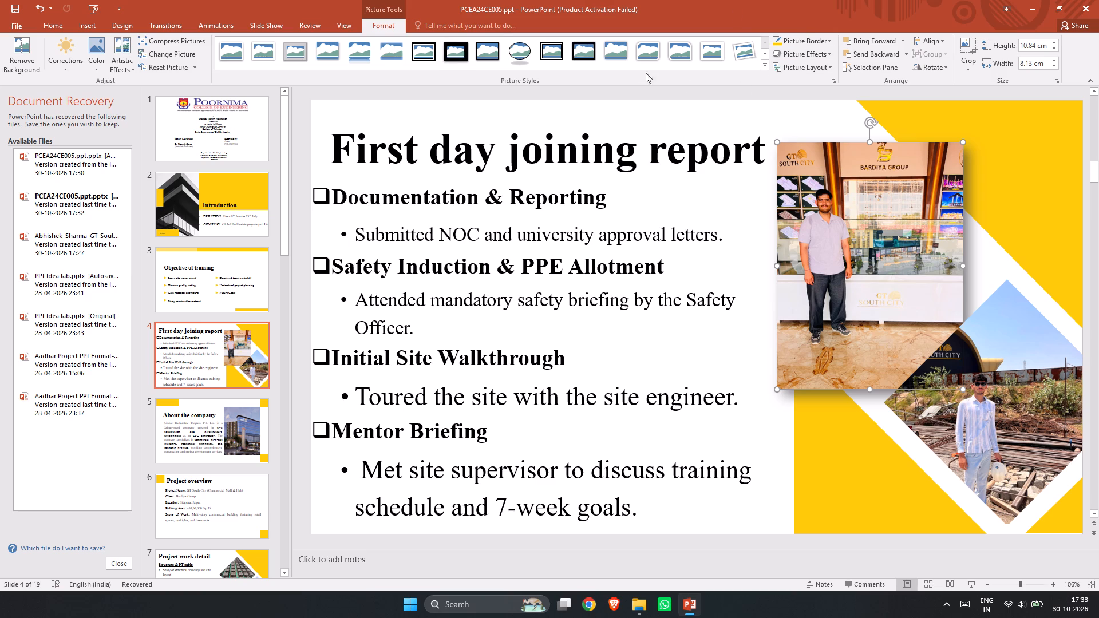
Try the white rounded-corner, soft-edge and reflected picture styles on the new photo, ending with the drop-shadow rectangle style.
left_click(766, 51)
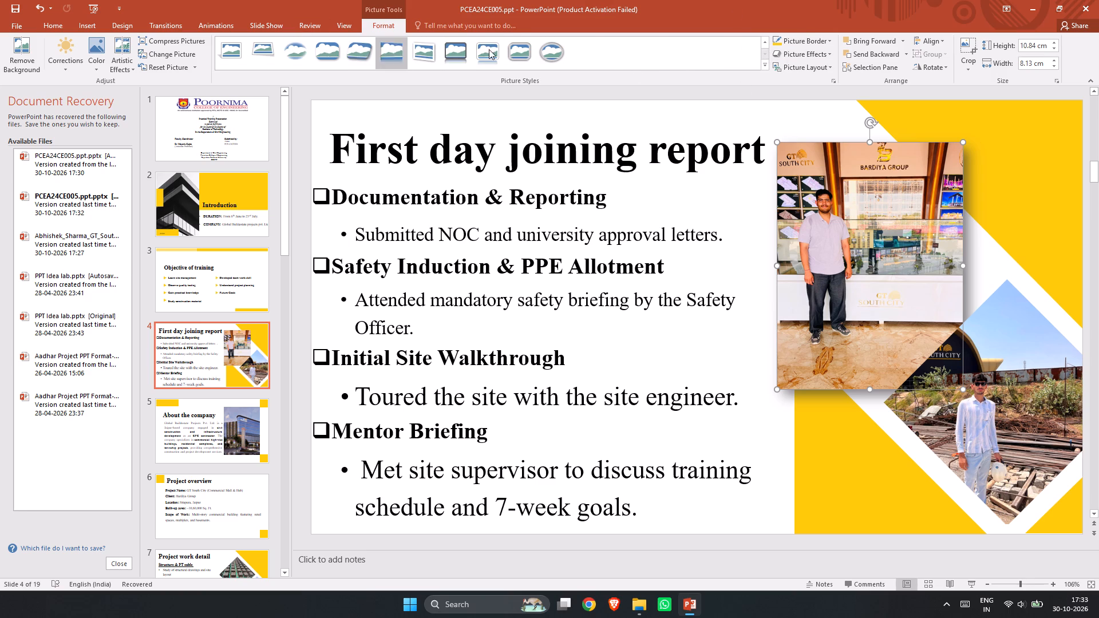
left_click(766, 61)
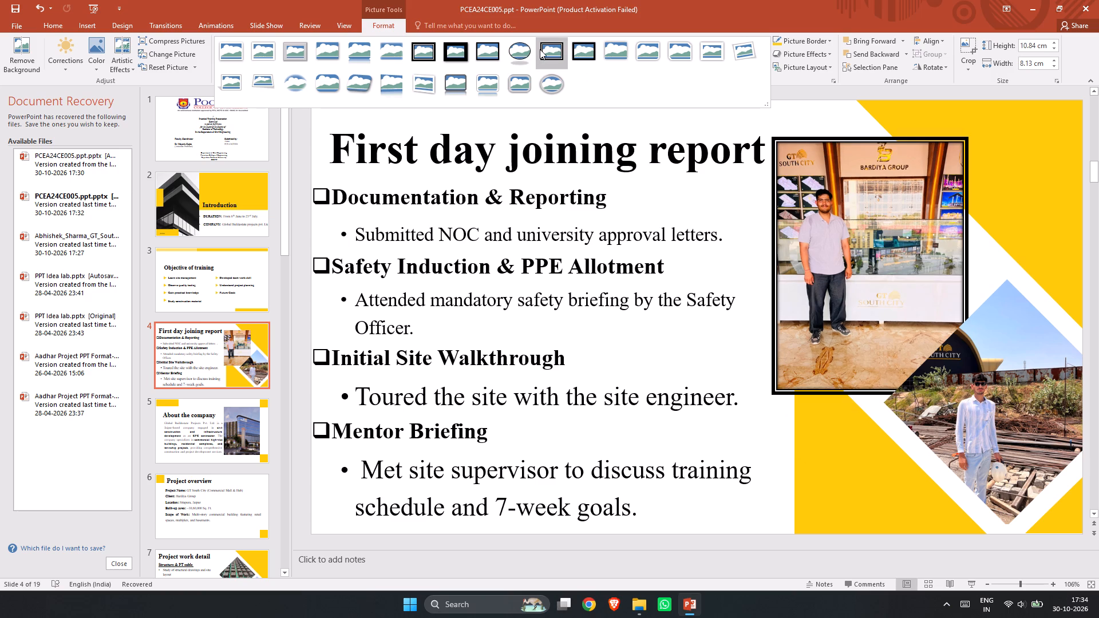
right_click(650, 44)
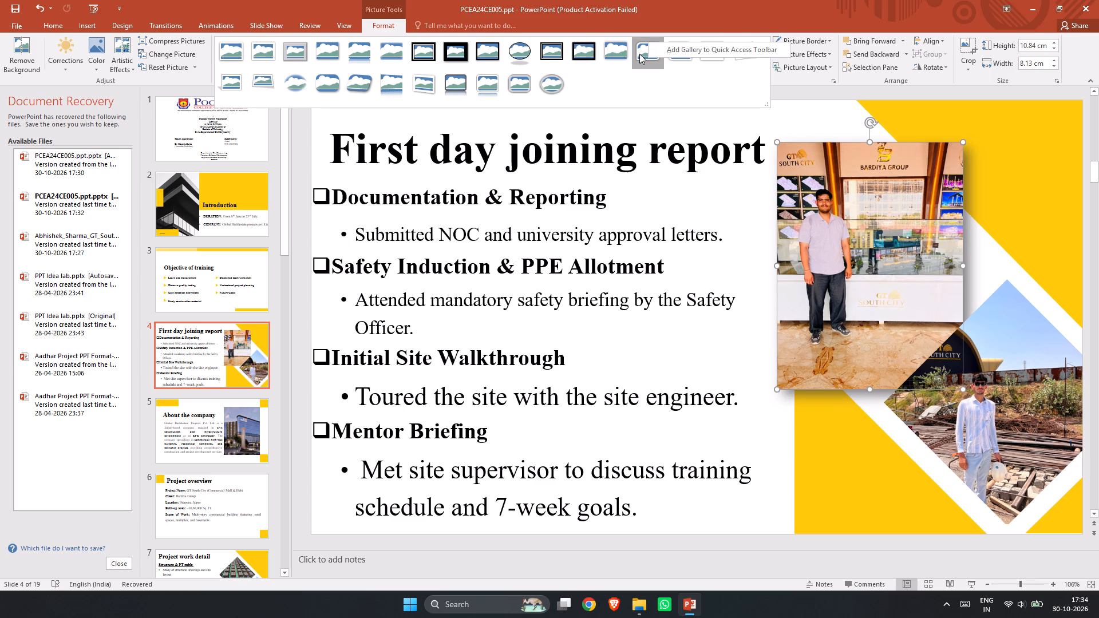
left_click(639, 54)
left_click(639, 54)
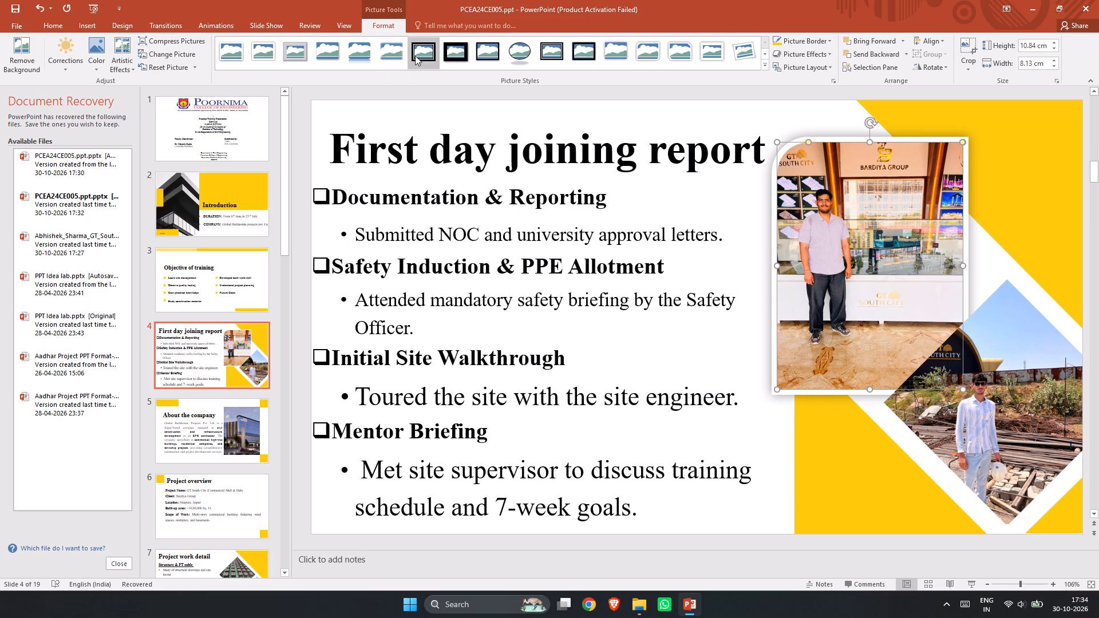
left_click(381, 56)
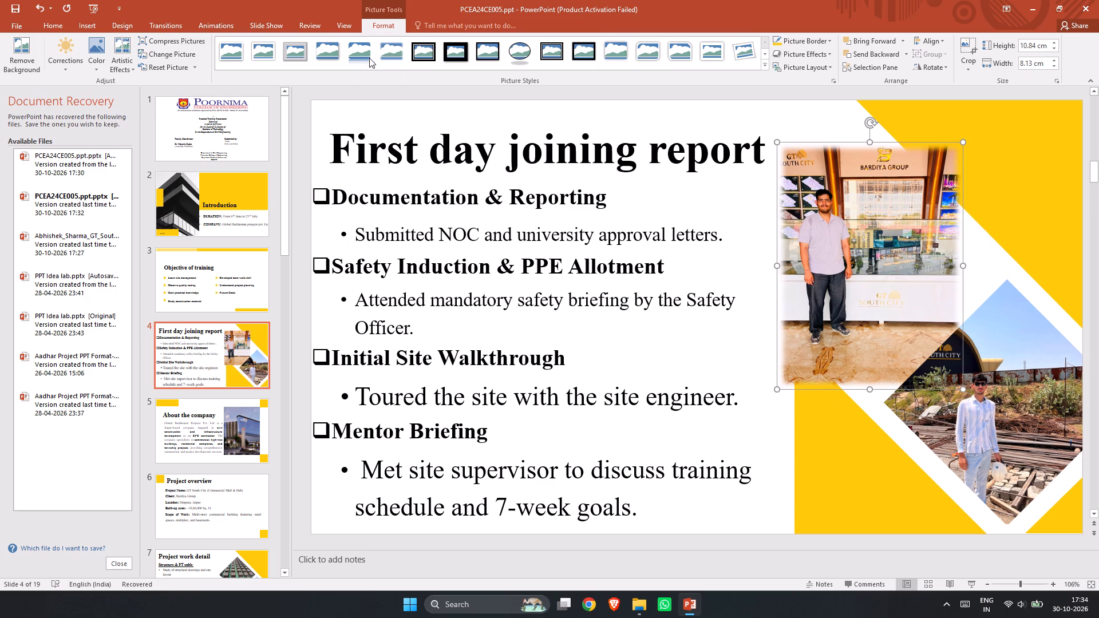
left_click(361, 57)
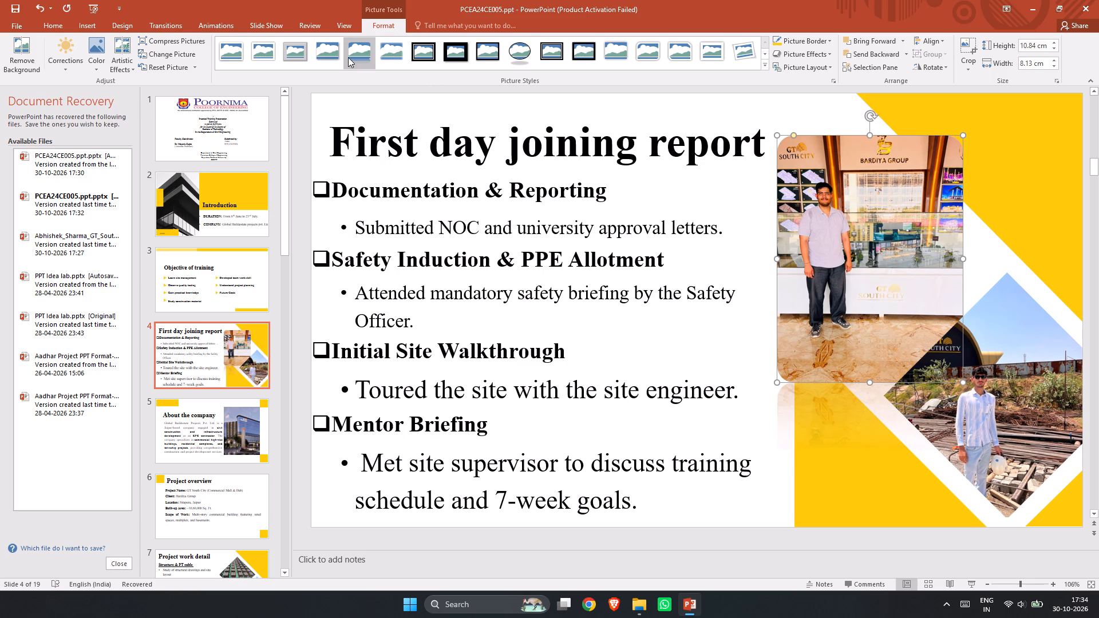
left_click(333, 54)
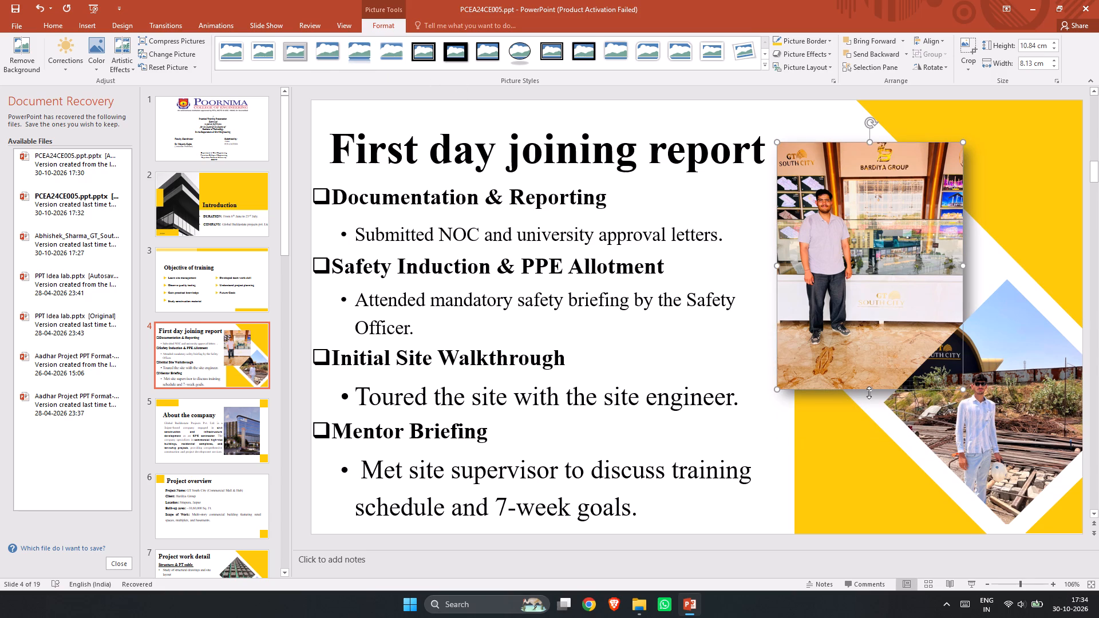
Enlarge the new photo to about 18.63 cm high and 13.39 cm wide, covering the slide area beside the text.
left_click_drag(869, 393, 915, 556)
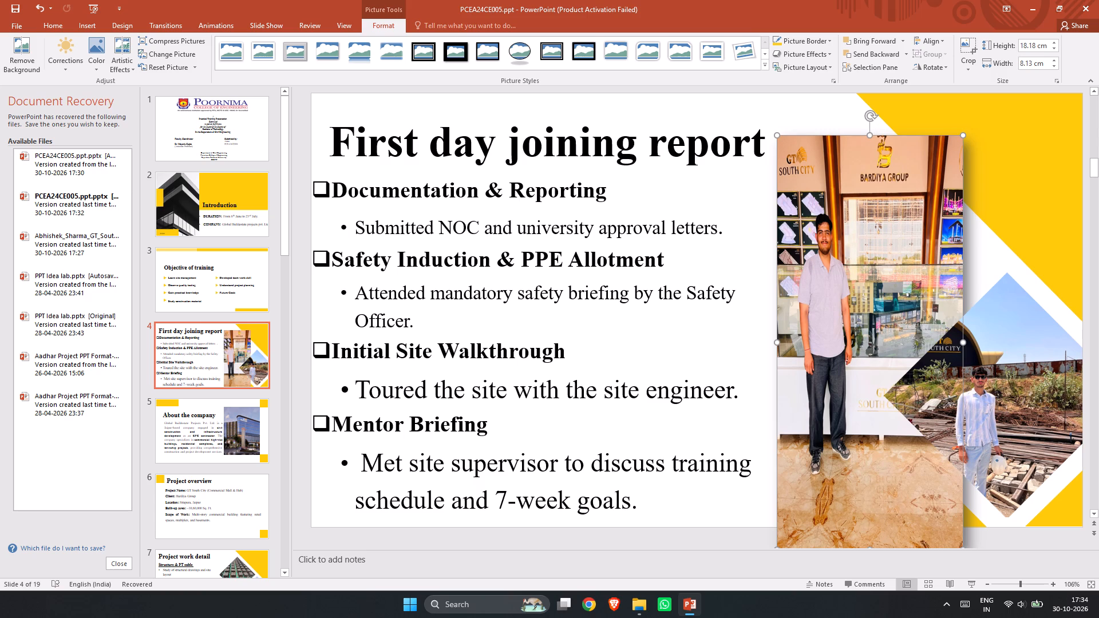
left_click_drag(868, 136, 866, 99)
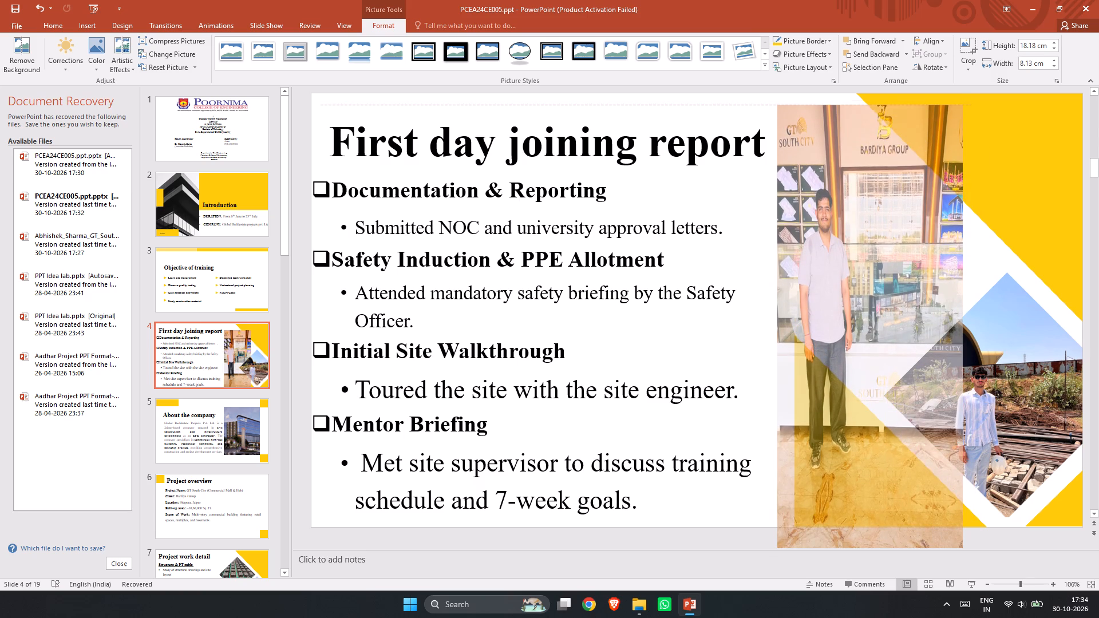
left_click_drag(866, 99, 866, 92)
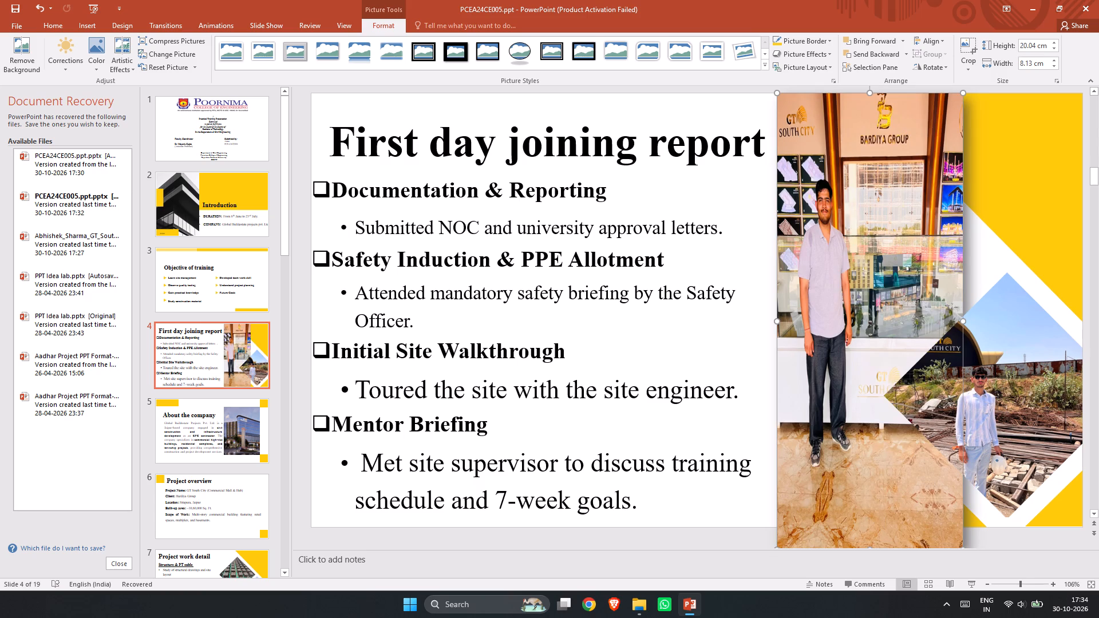
left_click_drag(871, 547, 860, 524)
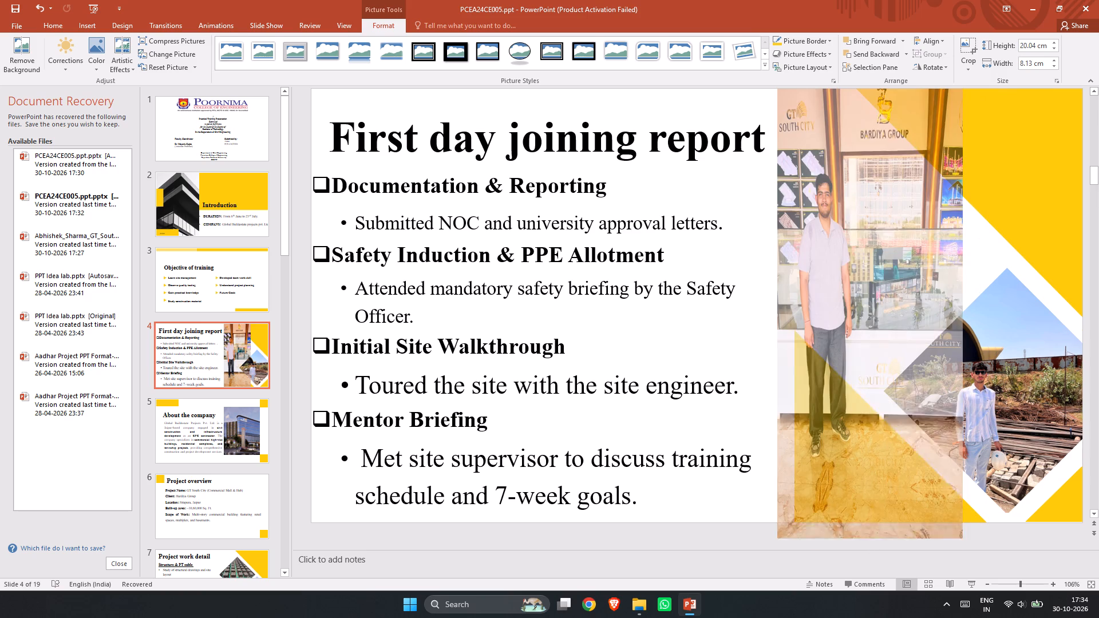
left_click_drag(860, 524, 863, 516)
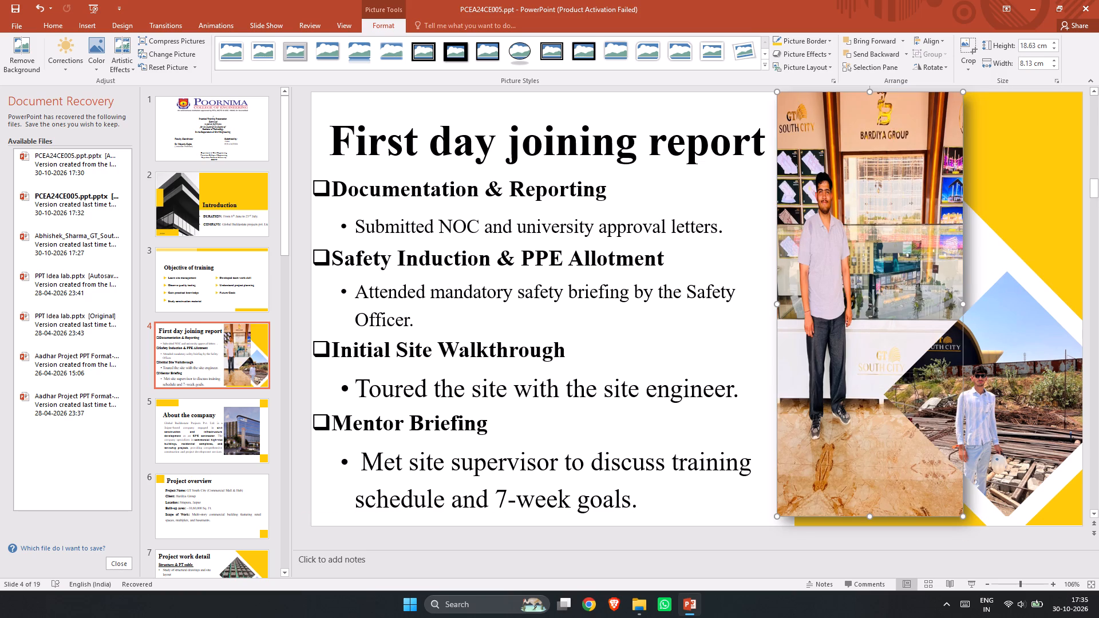
left_click_drag(965, 303, 1072, 292)
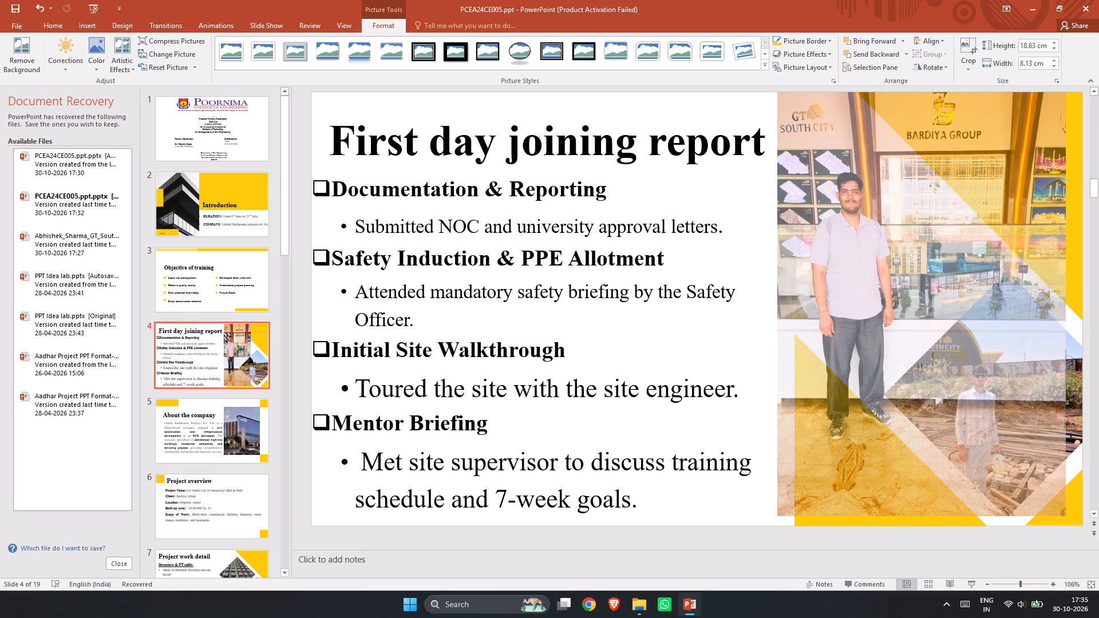
left_click_drag(1072, 292, 1080, 295)
Delete the lower diamond-shaped photo from the First day joining report slide.
left_click(1010, 390)
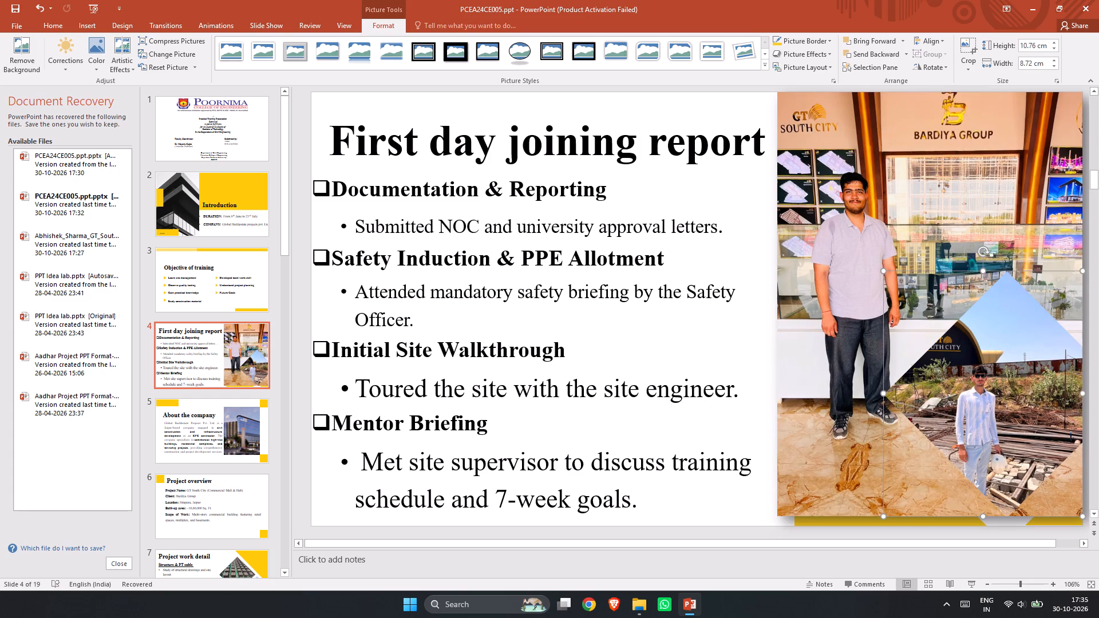
key("Insert")
key("Delete")
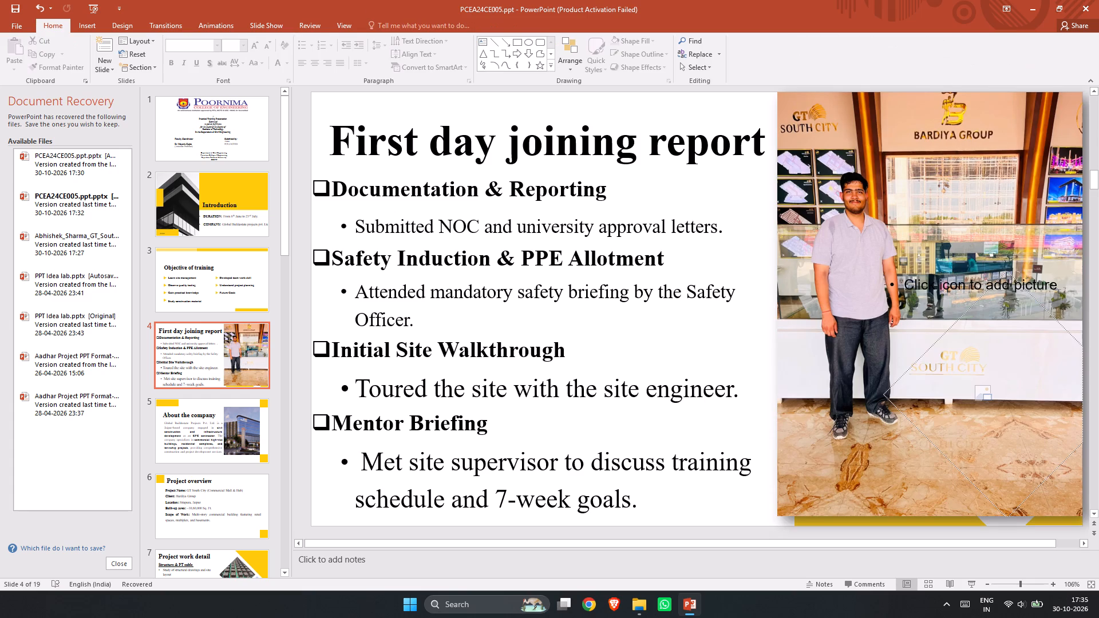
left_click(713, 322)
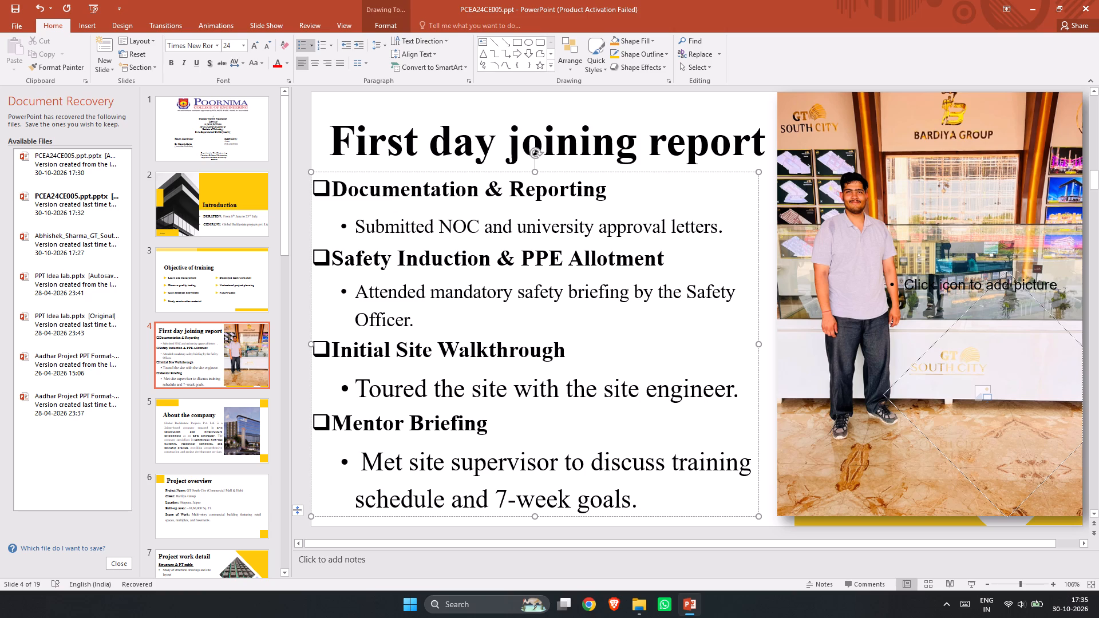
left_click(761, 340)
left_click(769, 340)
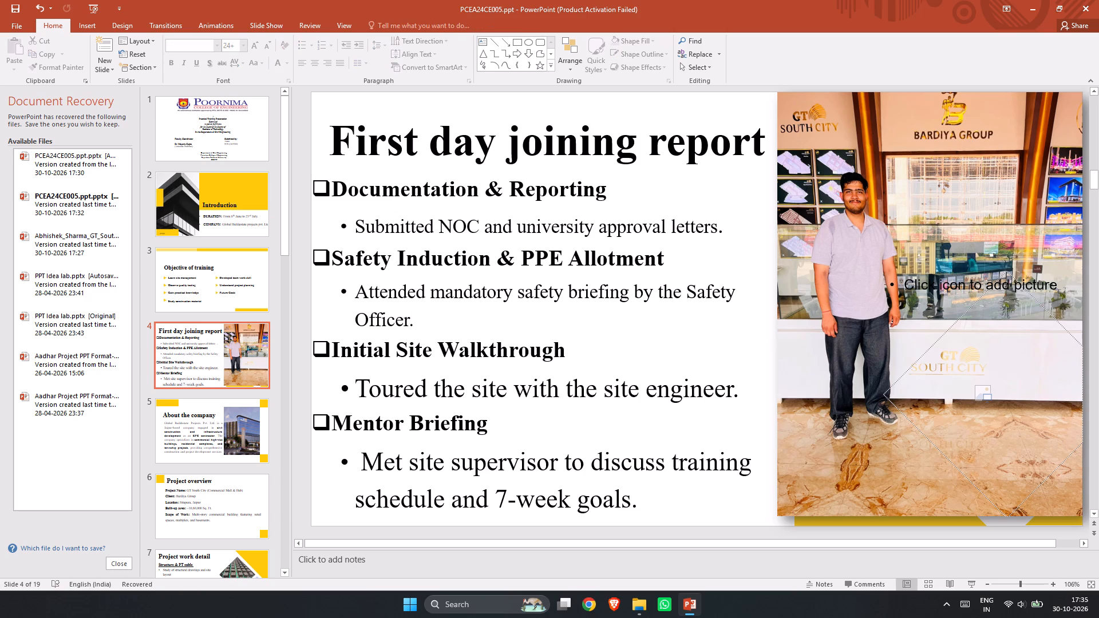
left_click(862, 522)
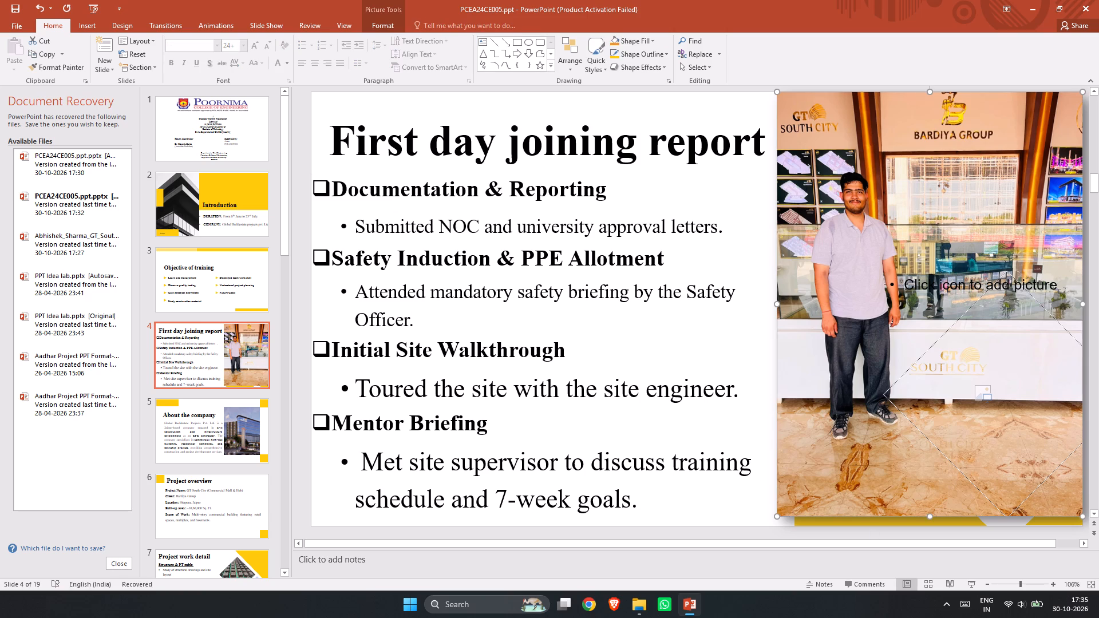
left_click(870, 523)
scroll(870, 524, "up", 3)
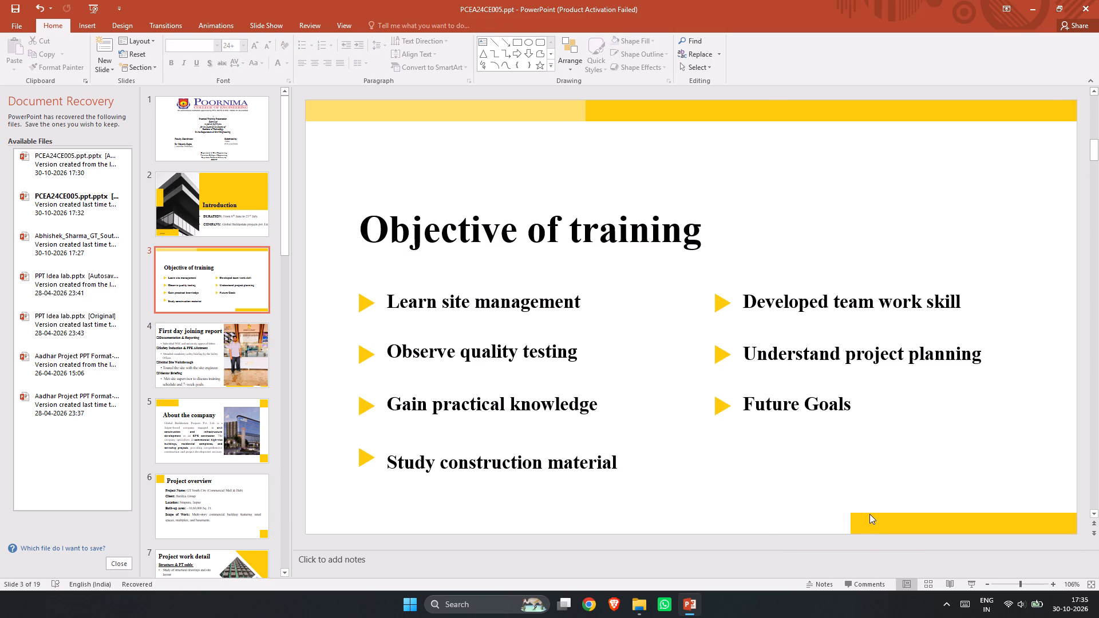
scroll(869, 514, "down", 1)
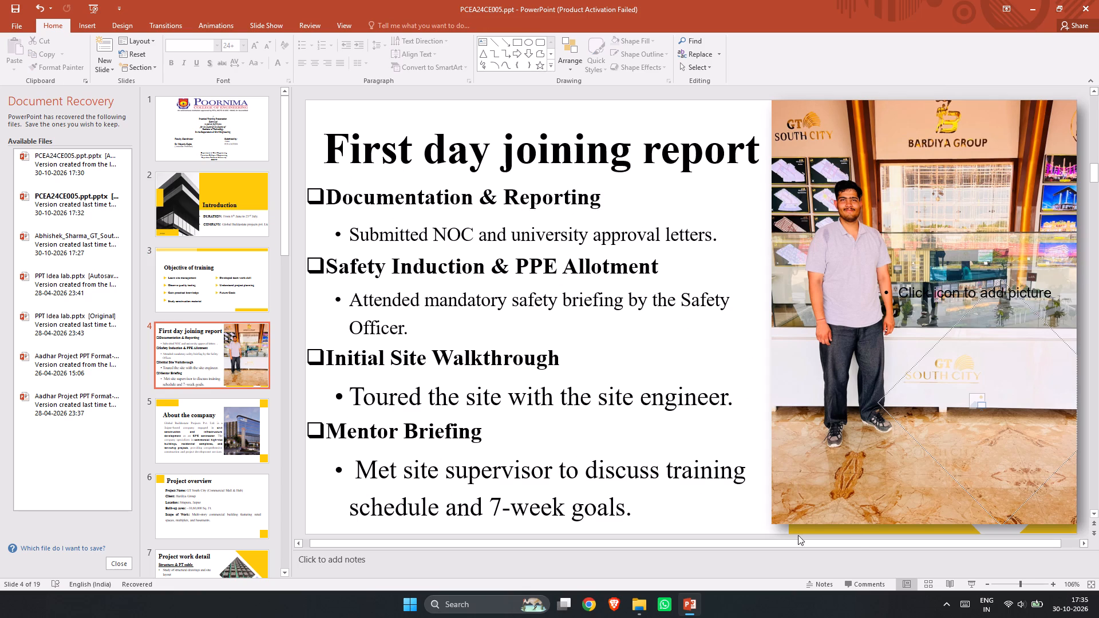
Move the large photo over the bullet text to uncover the empty picture placeholder.
left_click(800, 227)
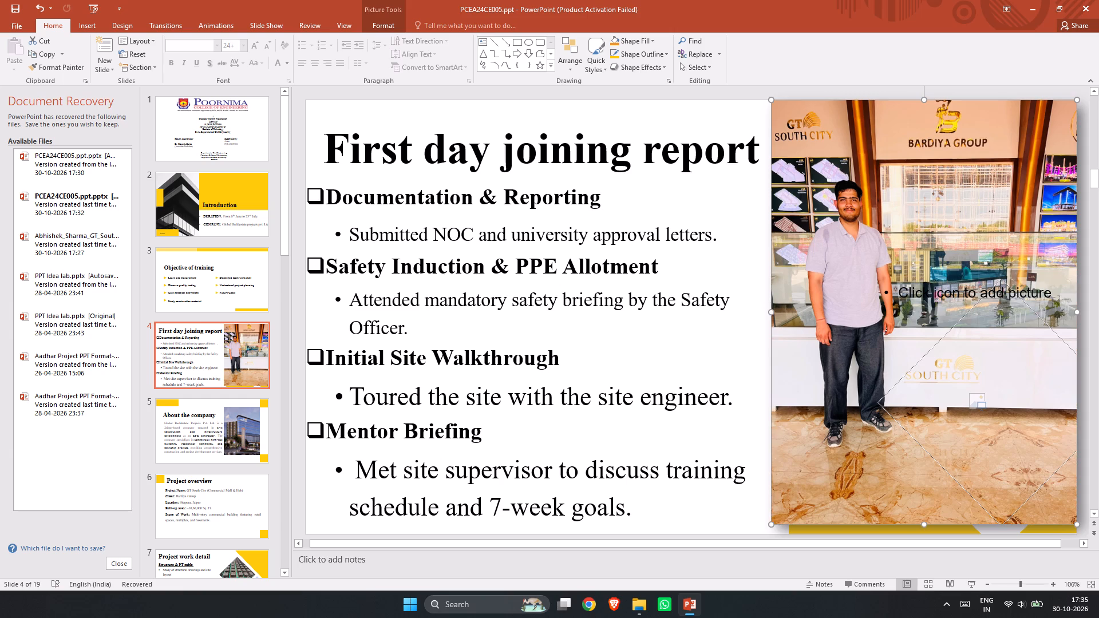
left_click(899, 535)
double_click(895, 534)
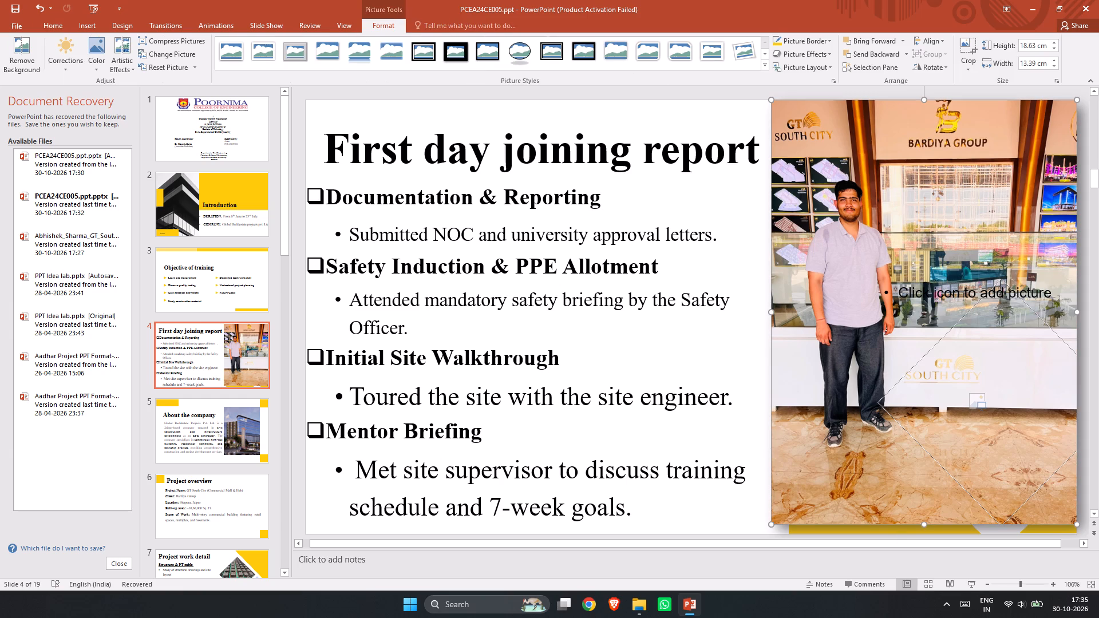
left_click_drag(946, 224, 724, 240)
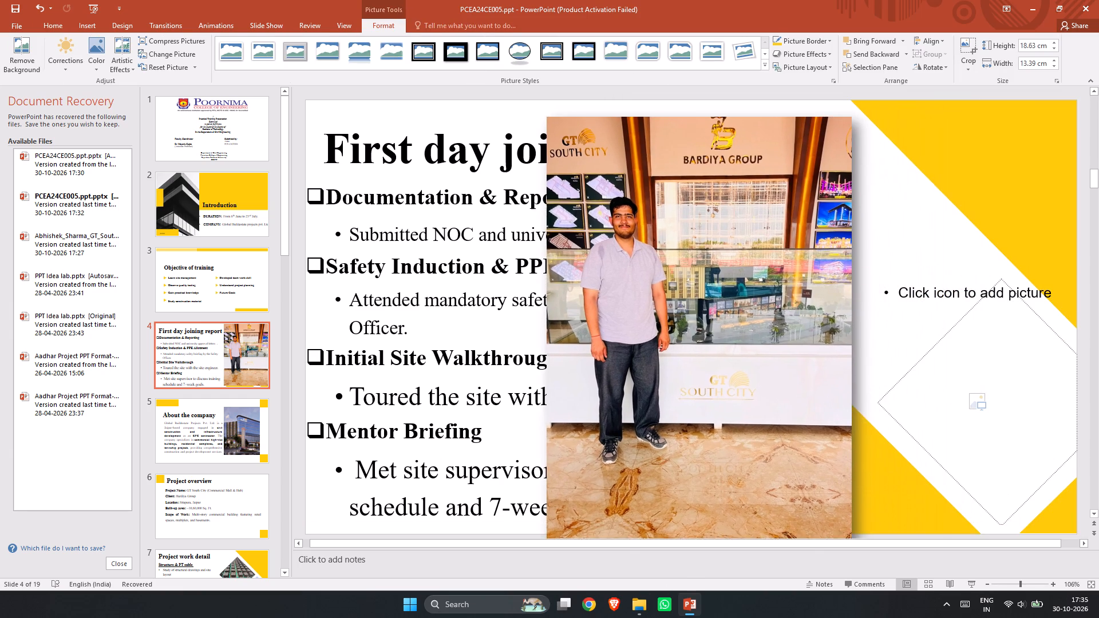
Remove the empty diamond picture placeholder from the slide, leaving only the large photo.
double_click(1015, 152)
left_click_drag(966, 322, 931, 310)
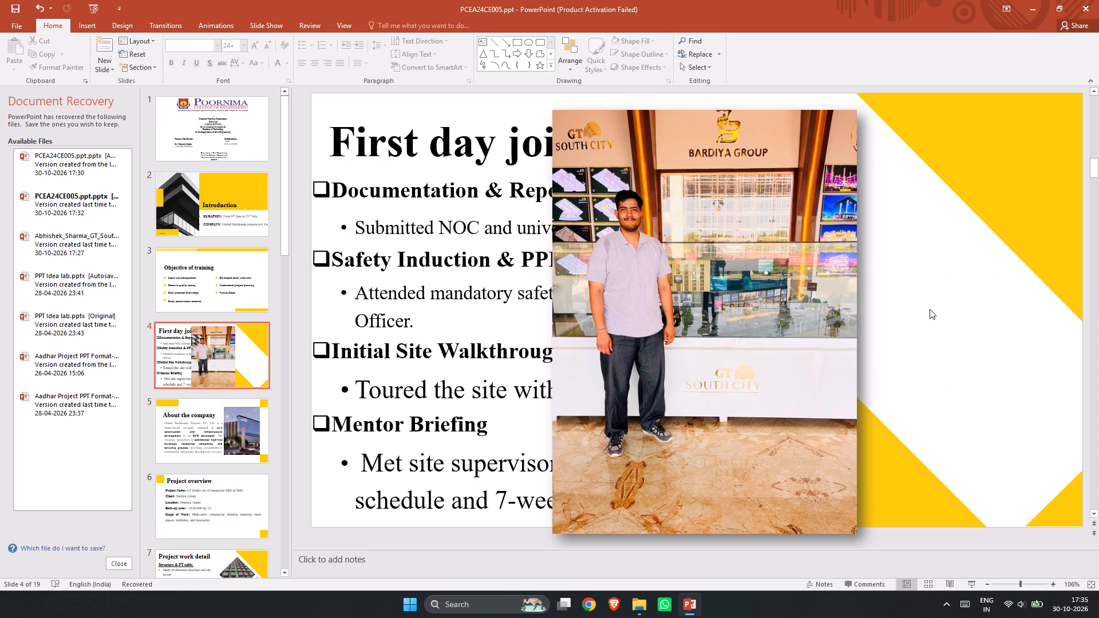
triple_click(987, 132)
Move the large photo off the bullet text to the right edge of the First day joining report slide.
left_click_drag(770, 341, 978, 339)
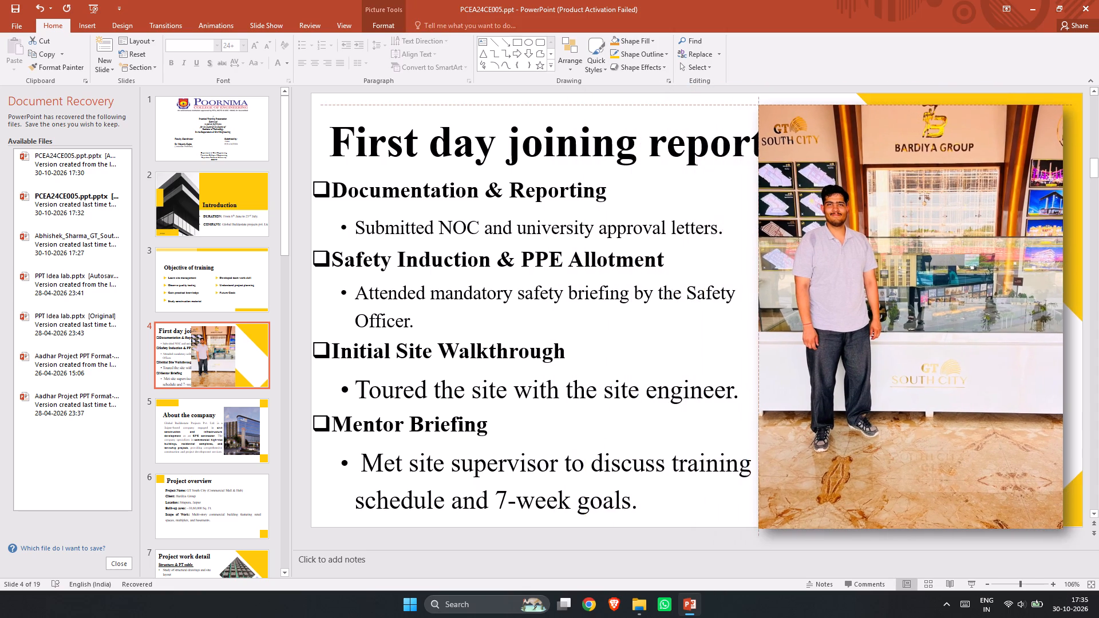
left_click_drag(978, 339, 995, 328)
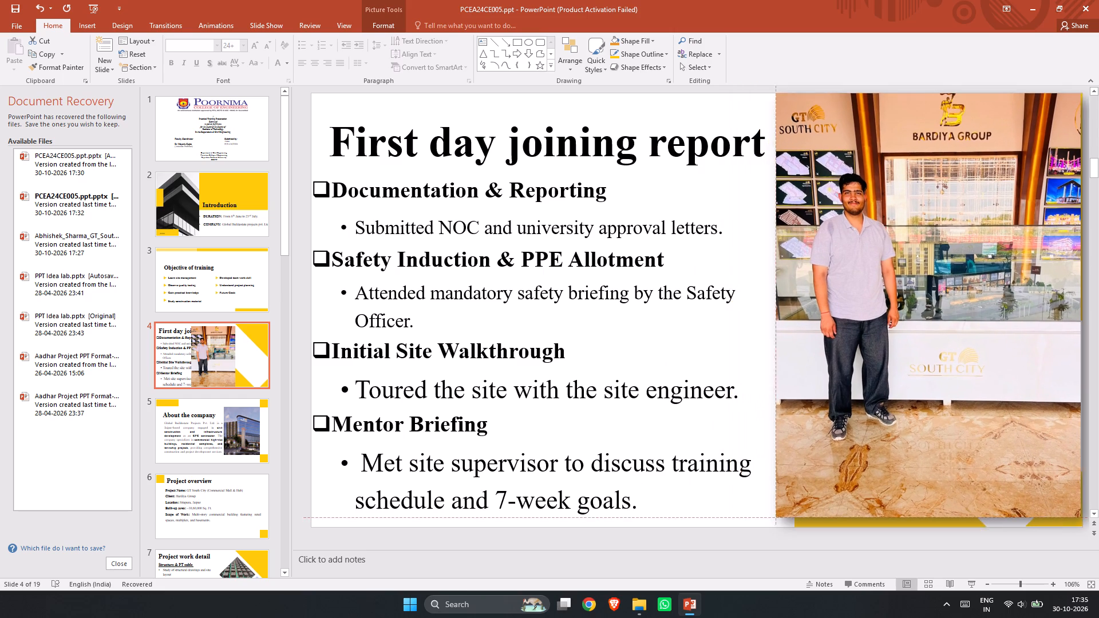
left_click_drag(995, 328, 993, 330)
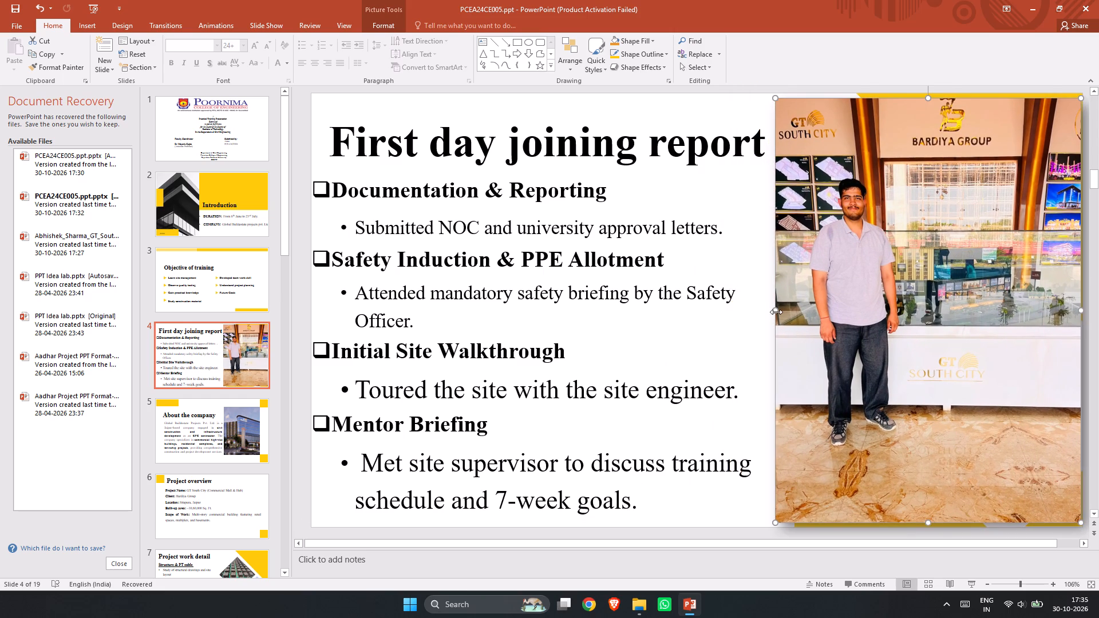
Narrow the large photo from its text-facing edge to leave a gap beside the title, and deselect it.
left_click_drag(776, 312, 794, 307)
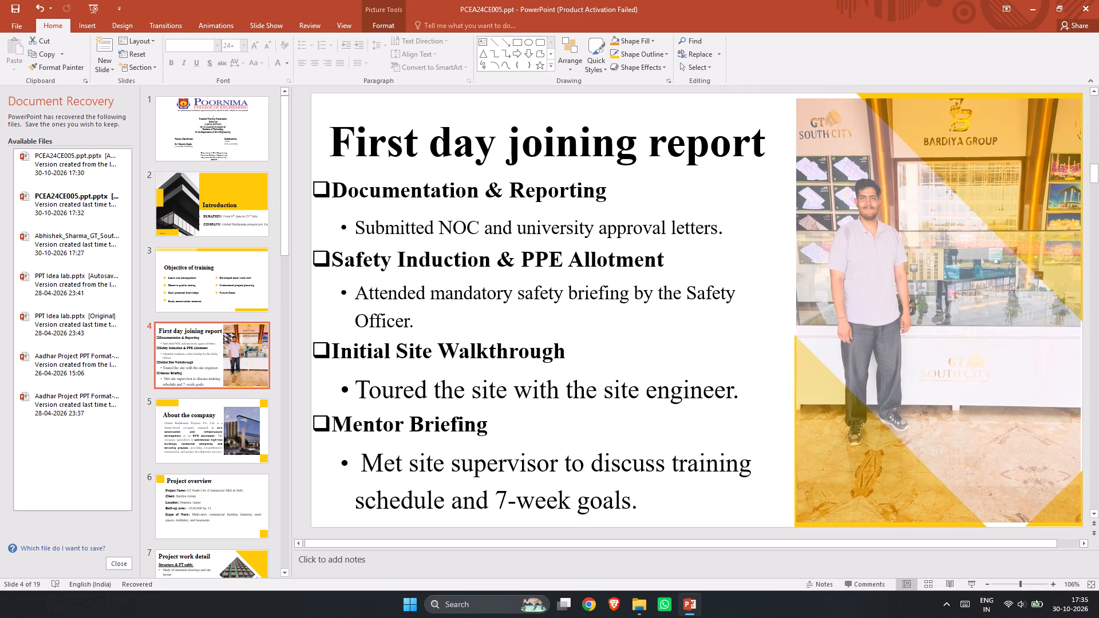
left_click_drag(794, 307, 794, 307)
left_click(735, 186)
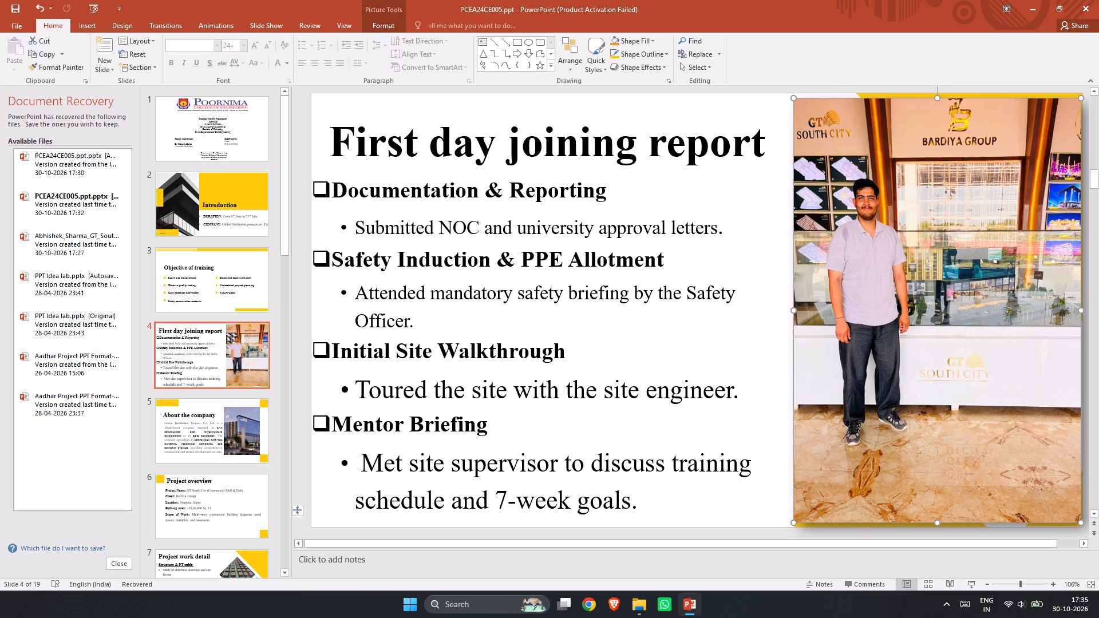
left_click(770, 197)
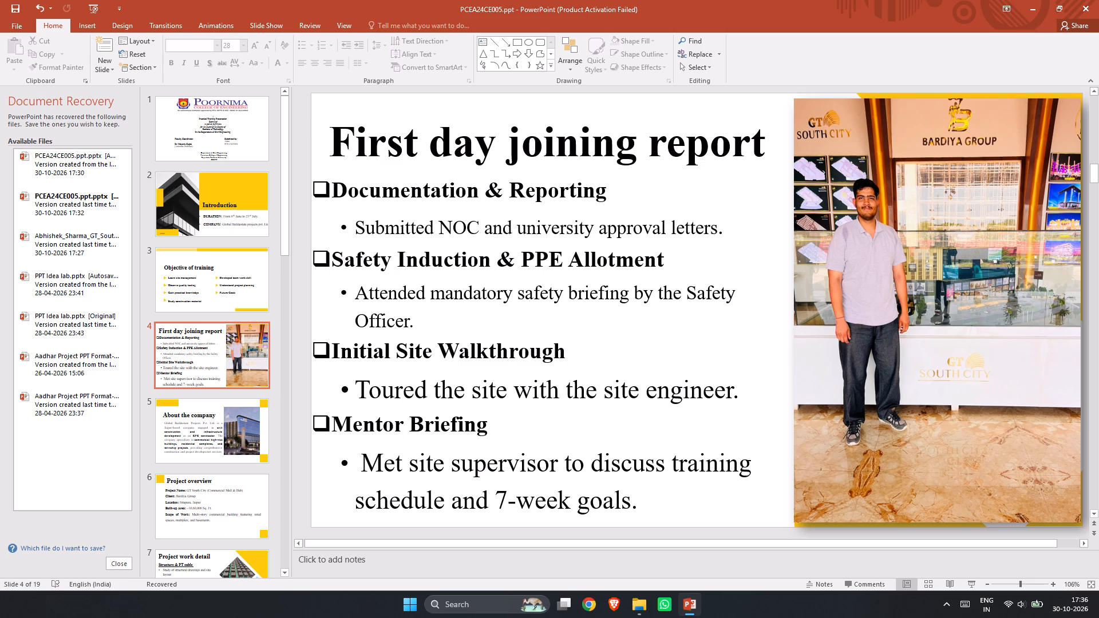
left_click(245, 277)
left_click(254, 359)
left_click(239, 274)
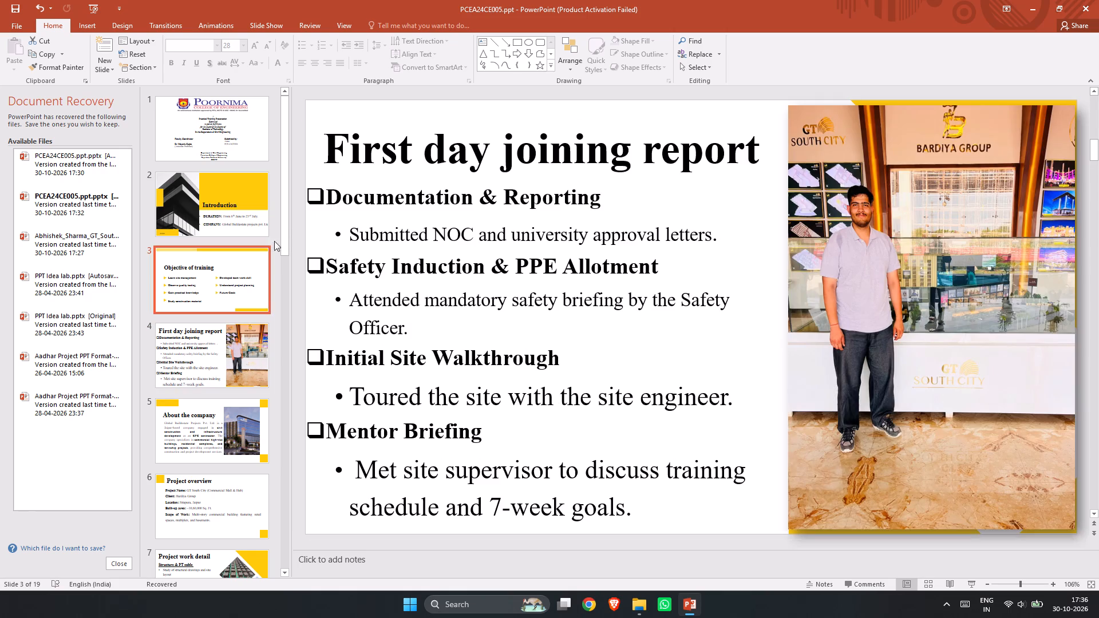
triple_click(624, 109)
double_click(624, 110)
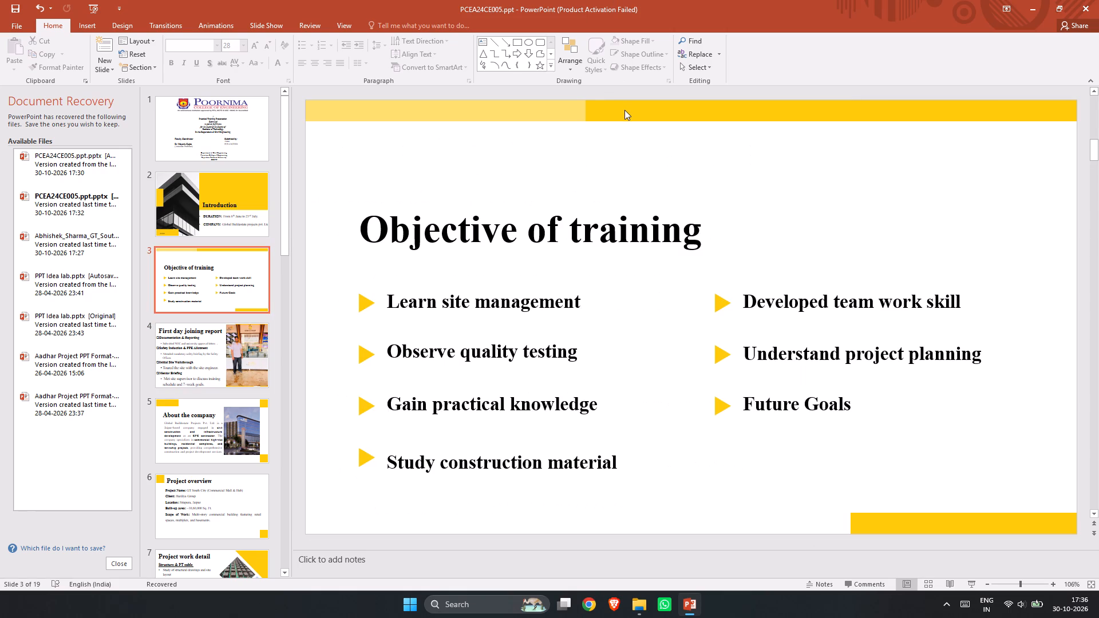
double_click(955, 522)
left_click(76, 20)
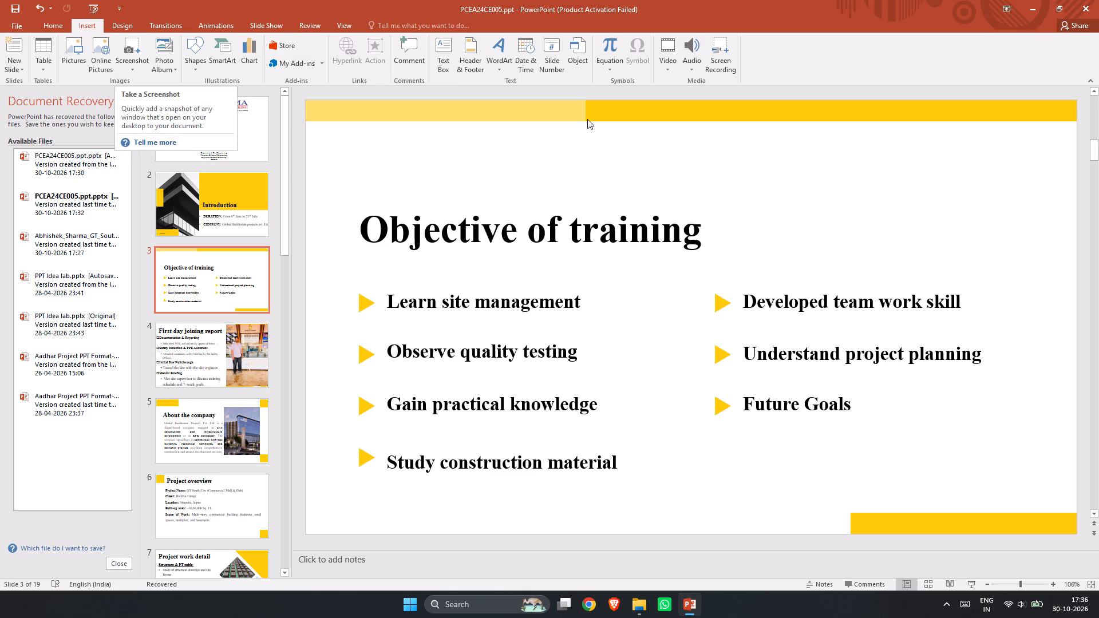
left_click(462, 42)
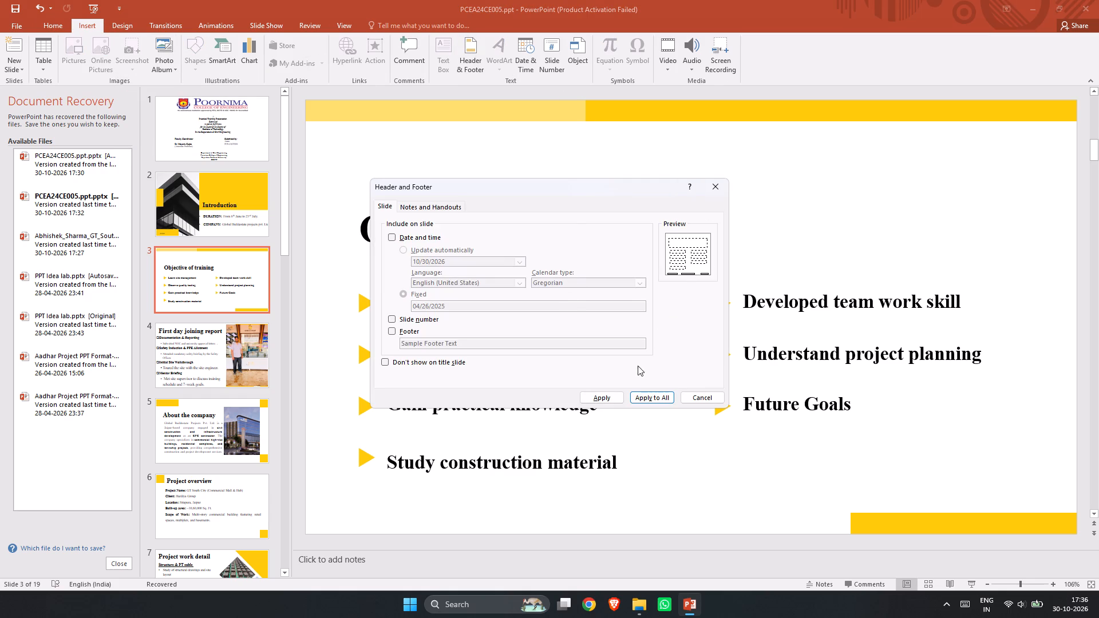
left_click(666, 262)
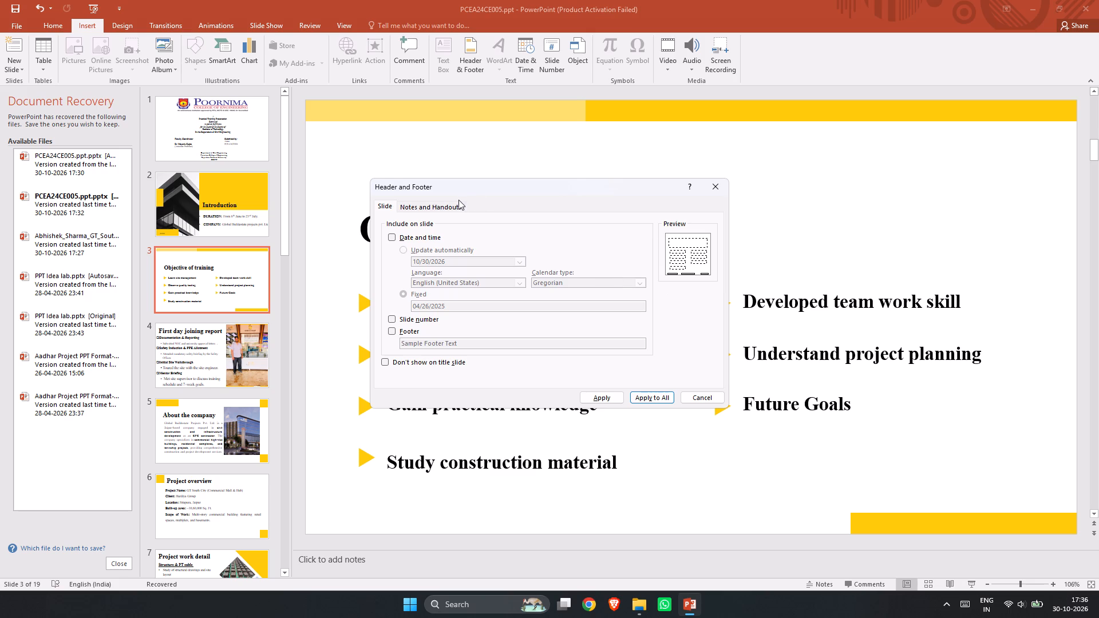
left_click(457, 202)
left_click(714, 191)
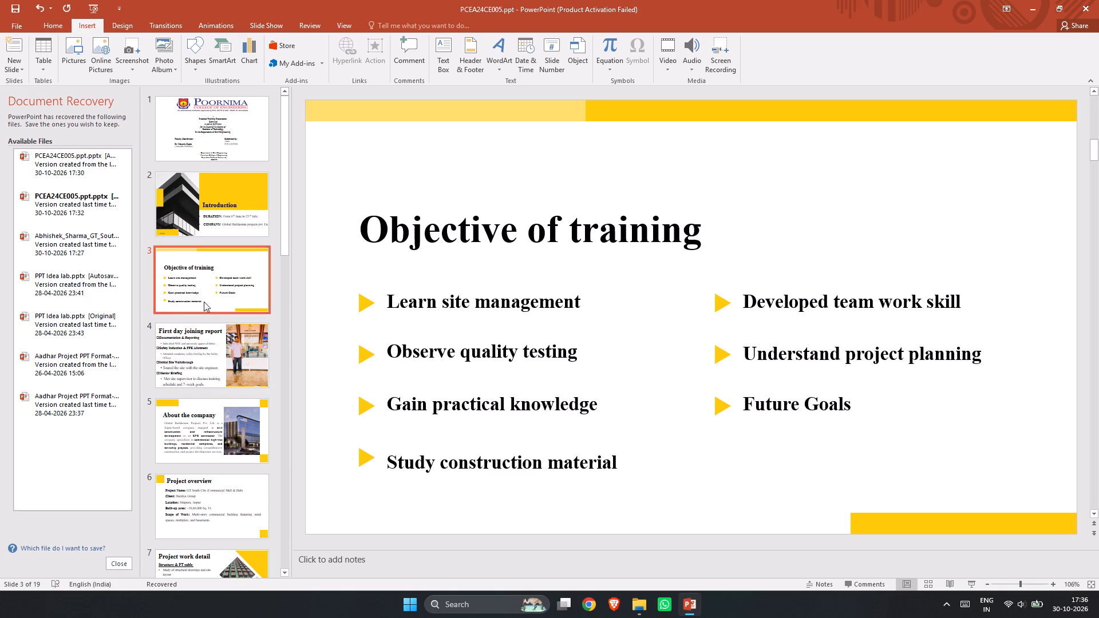
On the About the company slide, shift the building picture slightly away from the paragraph, keeping its vertical position.
left_click(211, 344)
left_click(221, 431)
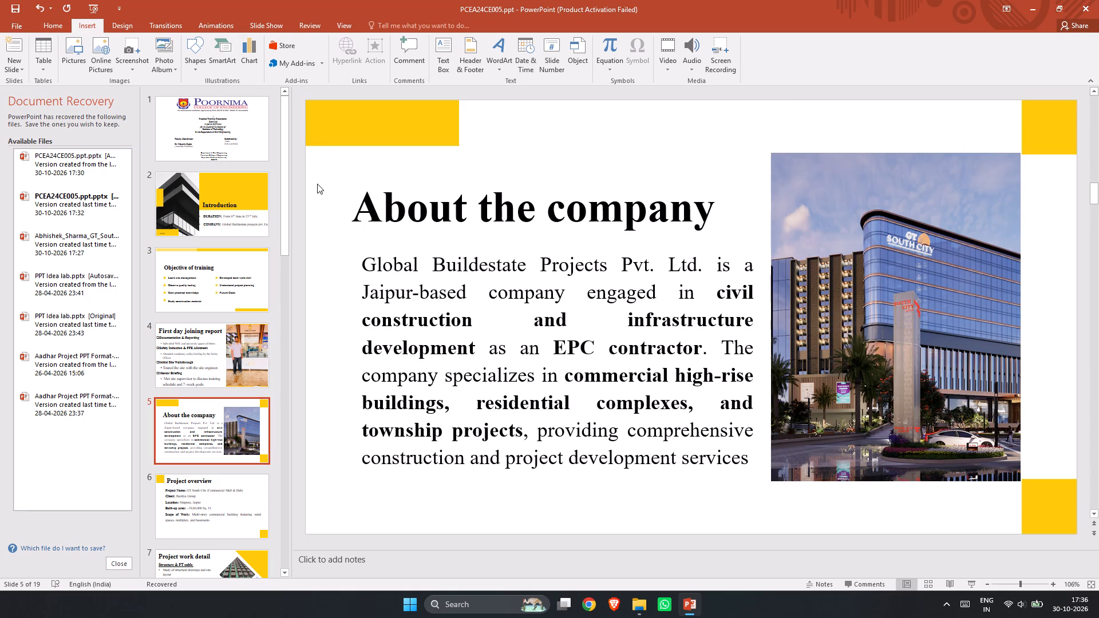
double_click(333, 143)
left_click(586, 144)
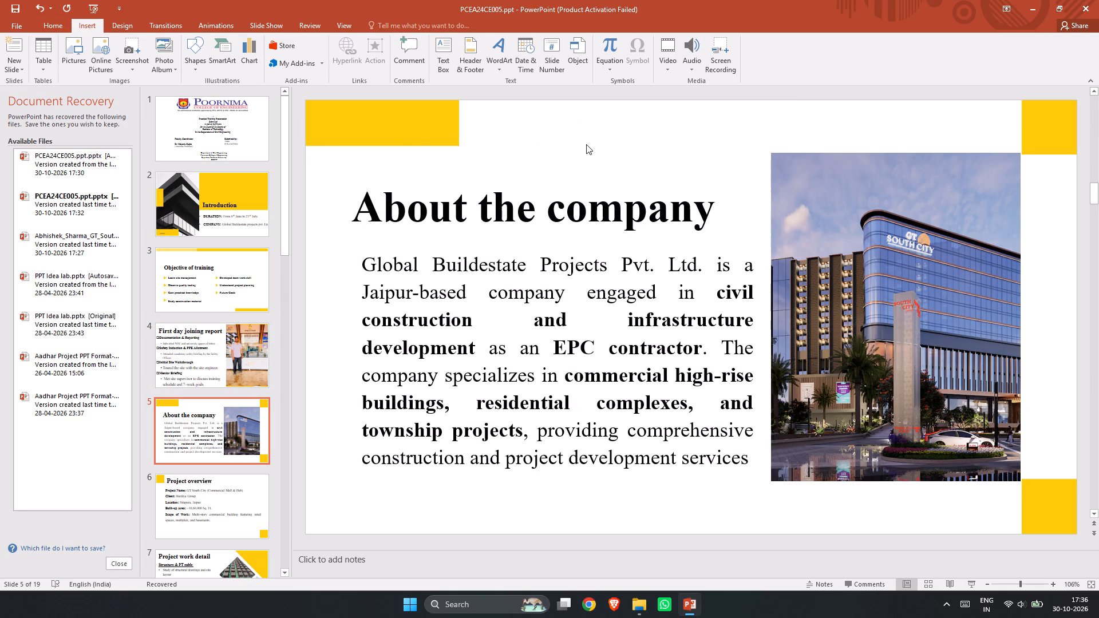
left_click_drag(929, 279, 936, 278)
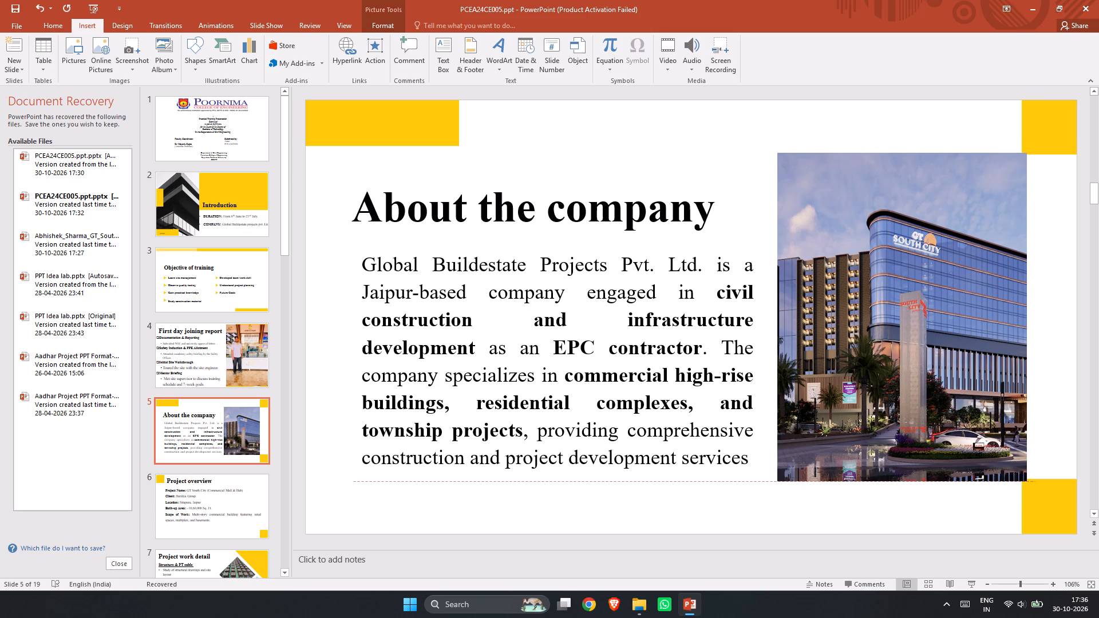
left_click_drag(936, 278, 943, 278)
left_click(943, 278)
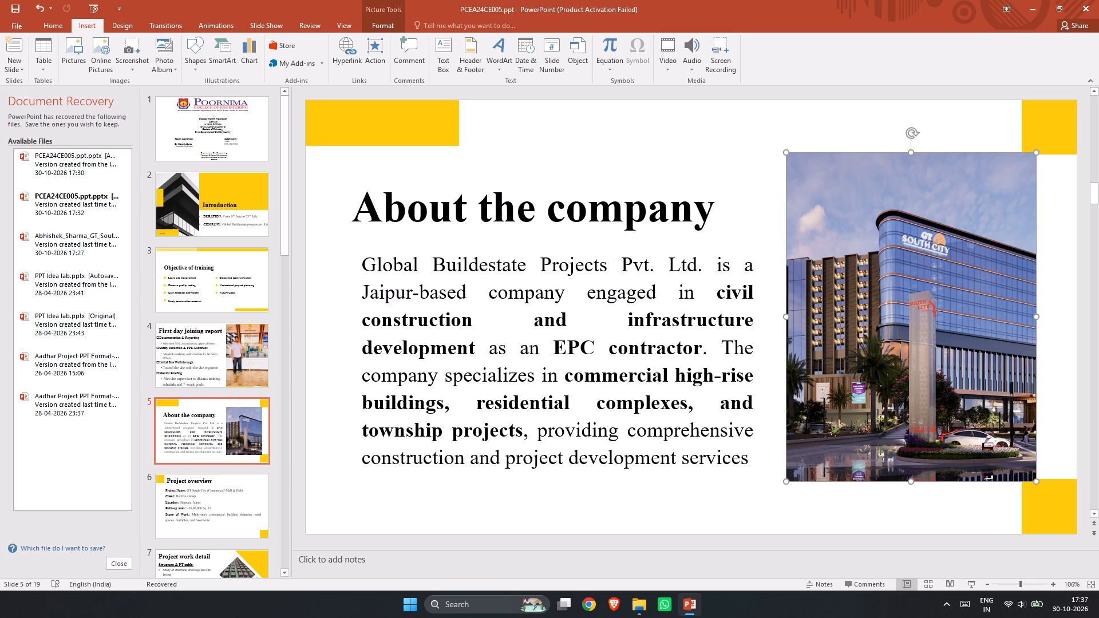
Copy "Global Buildestate" from the company paragraph and run a Google image search for it in Chrome.
left_click_drag(525, 271, 474, 268)
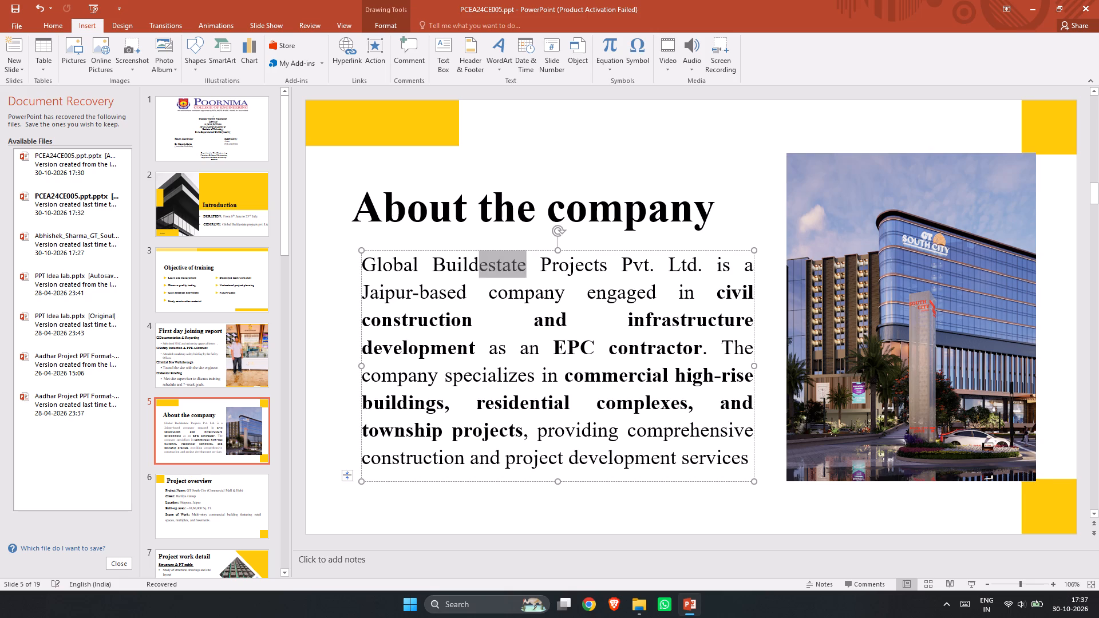
left_click_drag(474, 268, 389, 268)
right_click(389, 268)
left_click(407, 290)
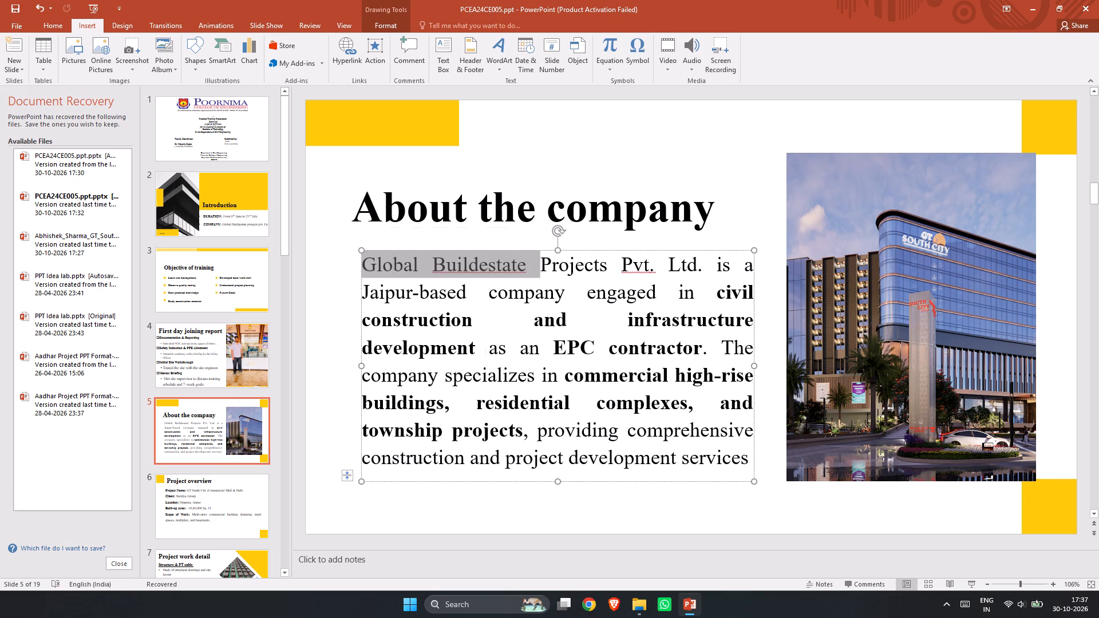
left_click(645, 615)
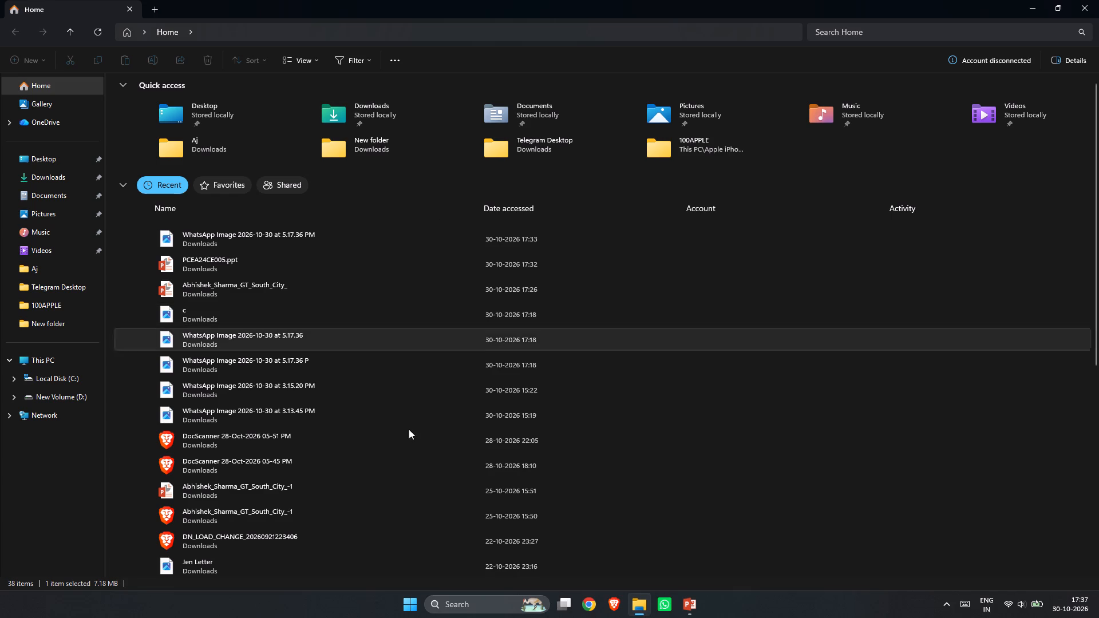
left_click(601, 608)
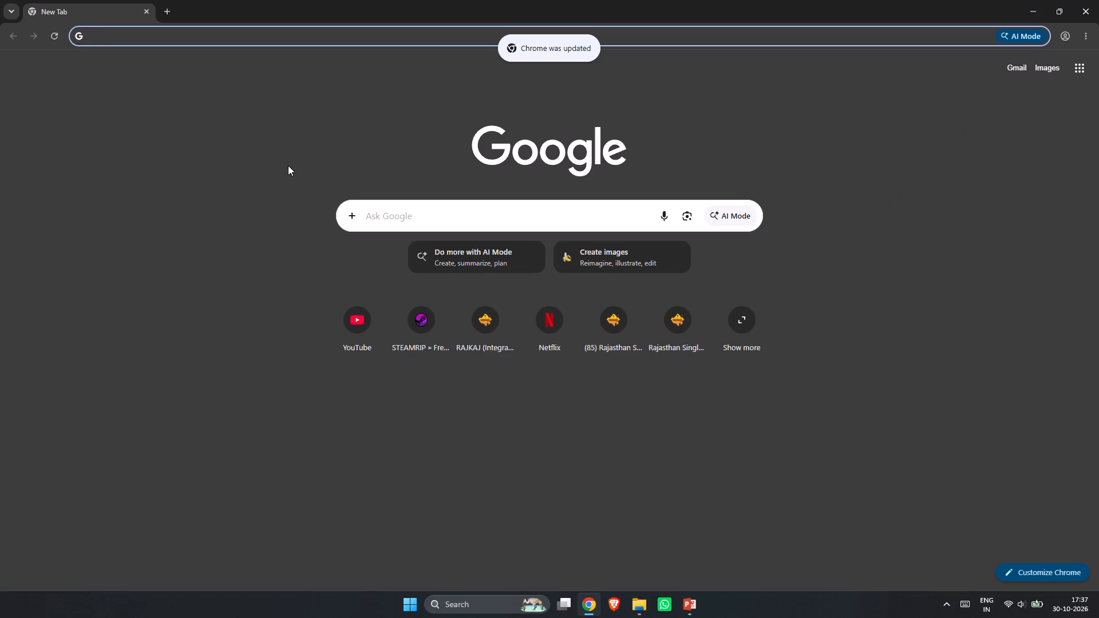
key("ctrl+v")
key("Return")
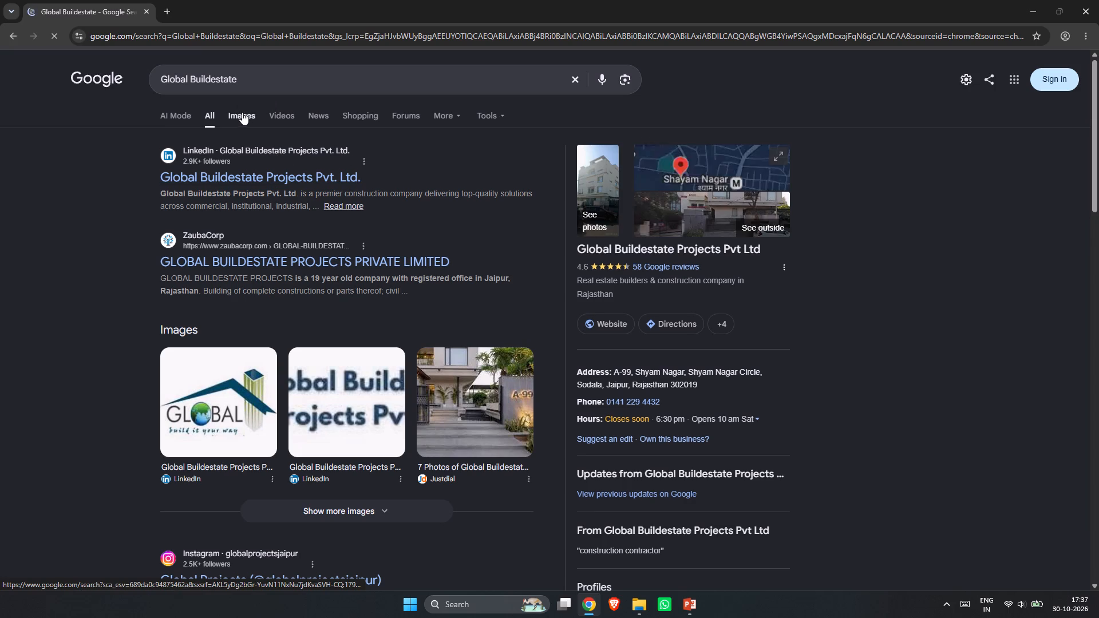
left_click(243, 113)
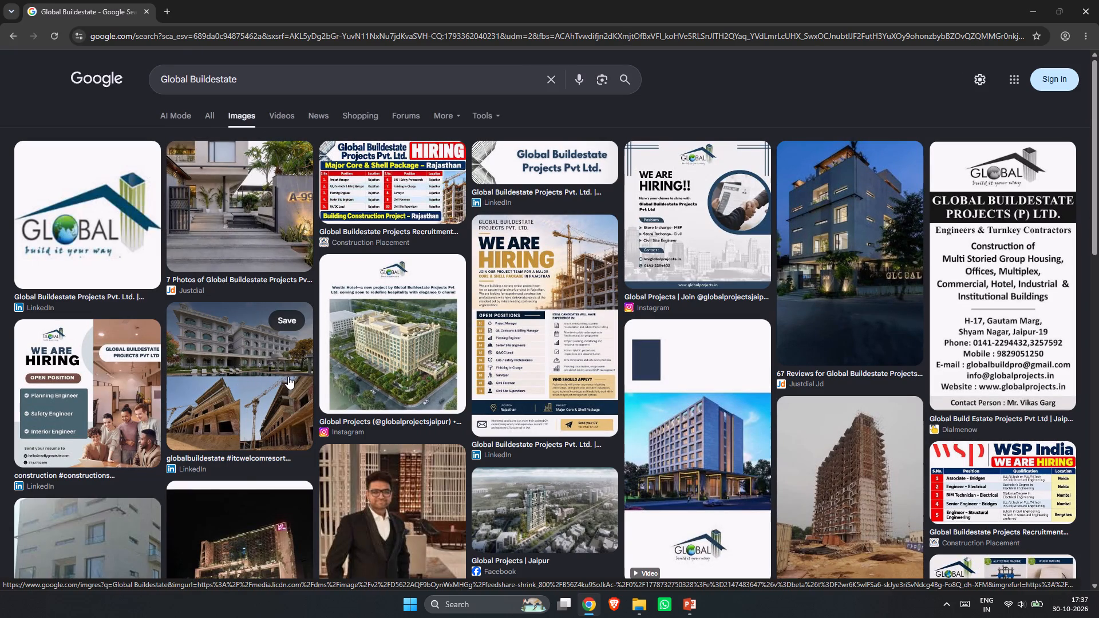
Save the Justdial photo of the Global Buildestate office building to Downloads as an AVIF file under its suggested name.
left_click(888, 285)
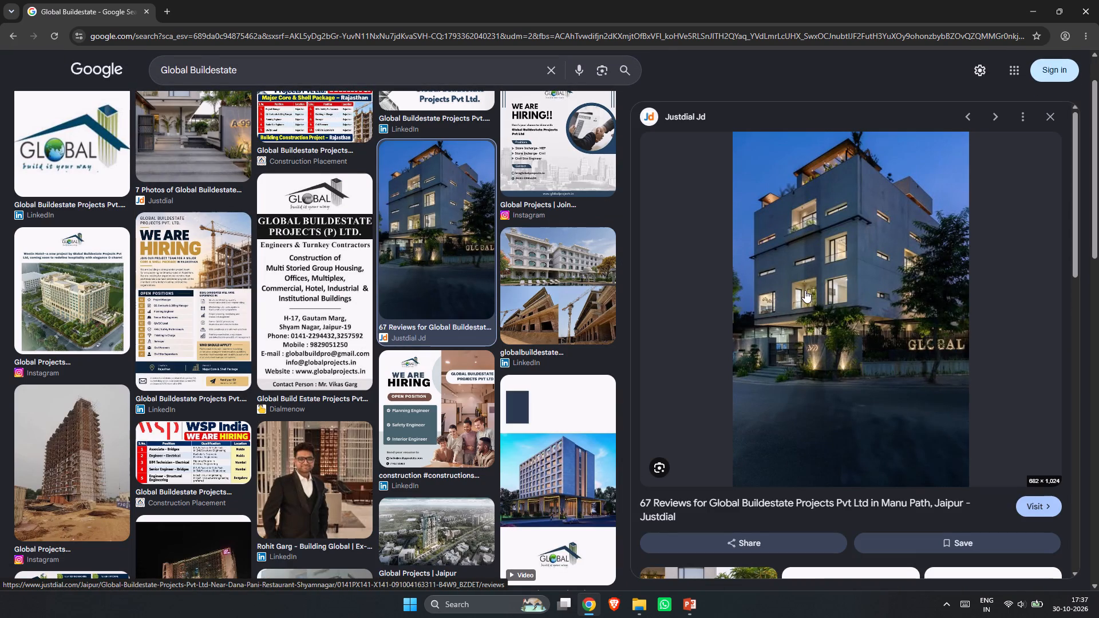
right_click(850, 295)
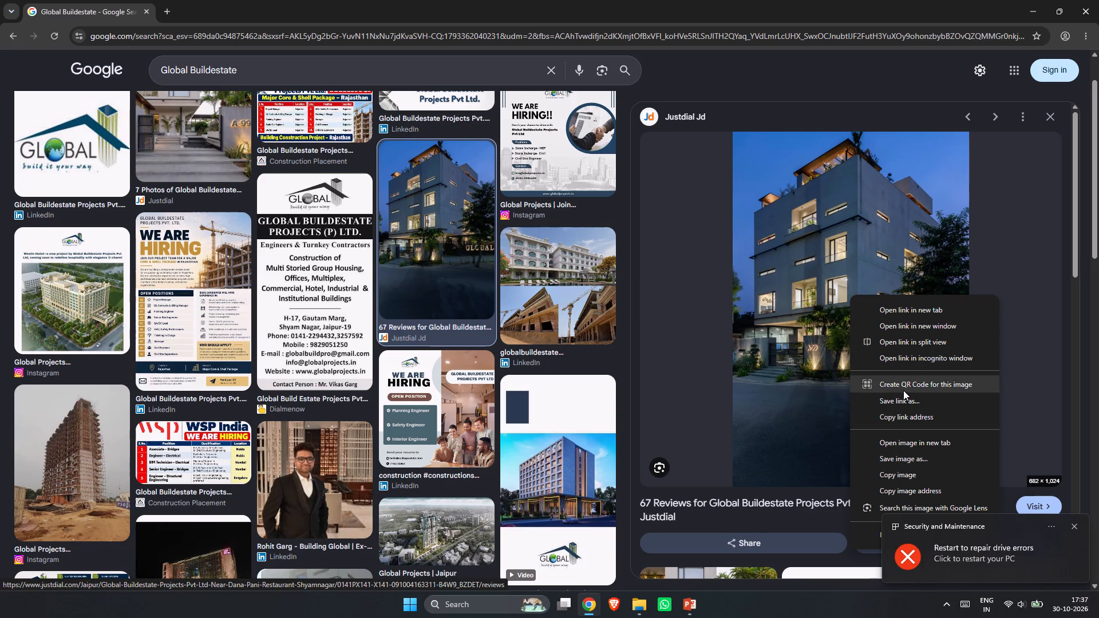
left_click(923, 462)
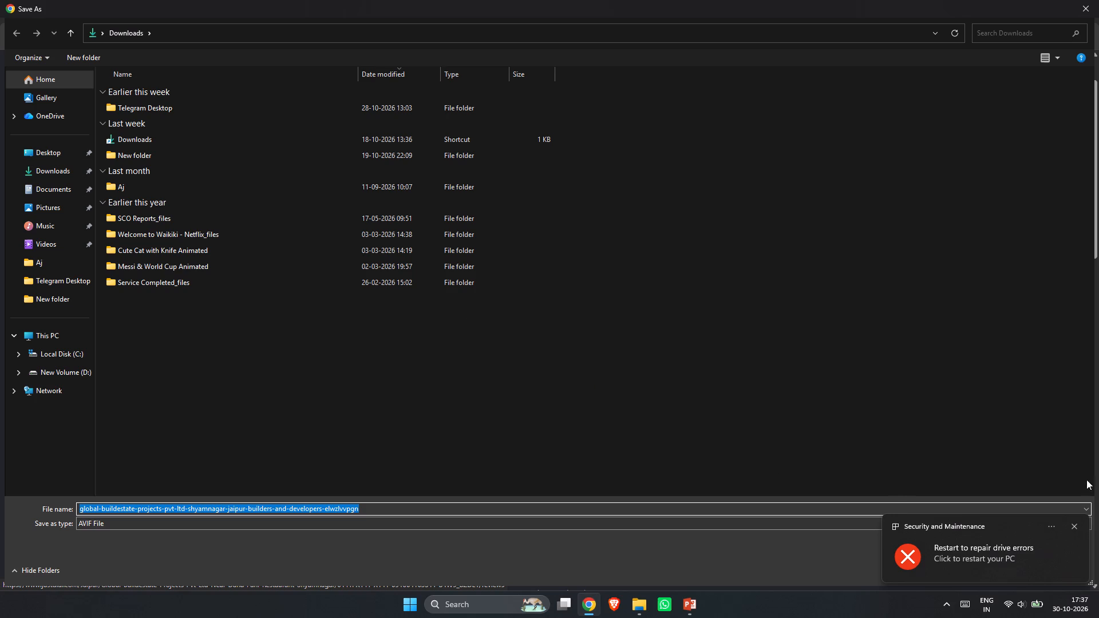
left_click(1073, 529)
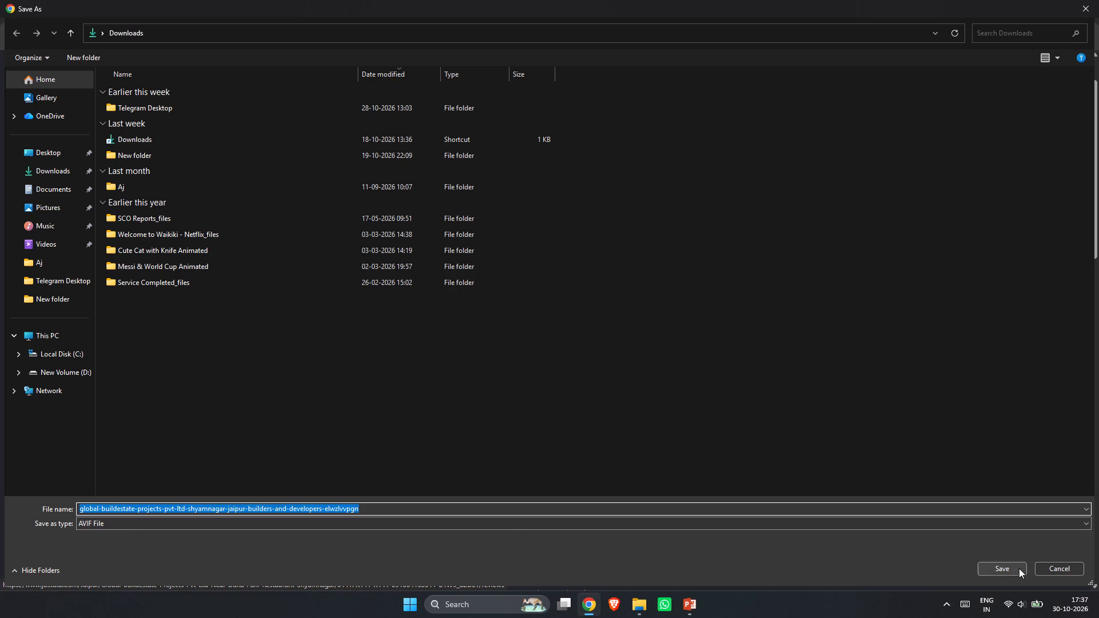
left_click(1019, 568)
Return to the presentation in PowerPoint and save it.
left_click(685, 605)
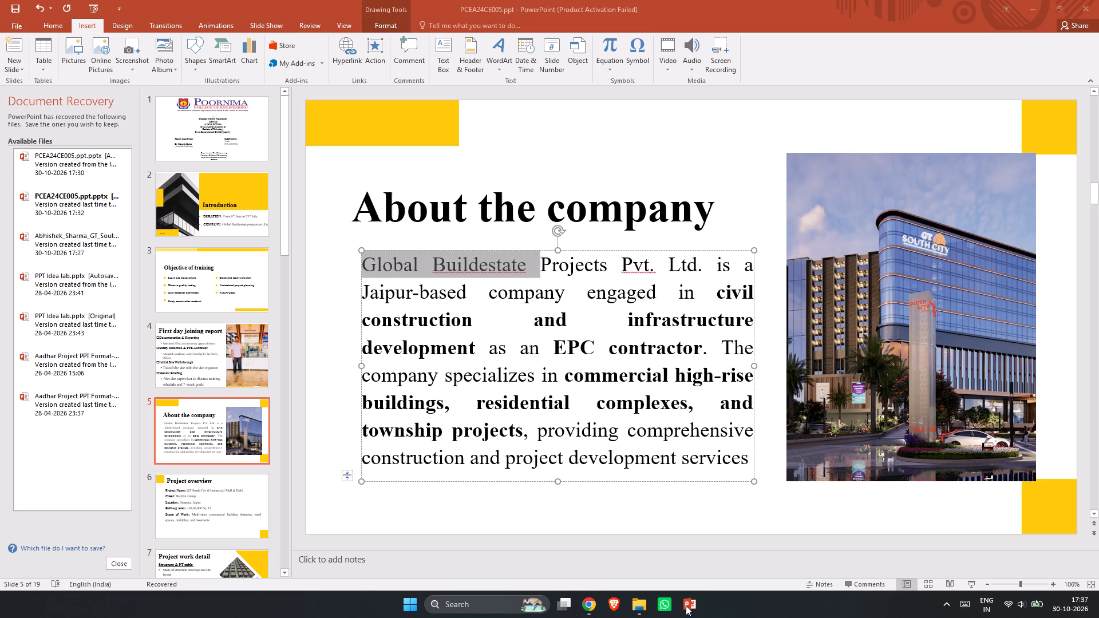
left_click(569, 154)
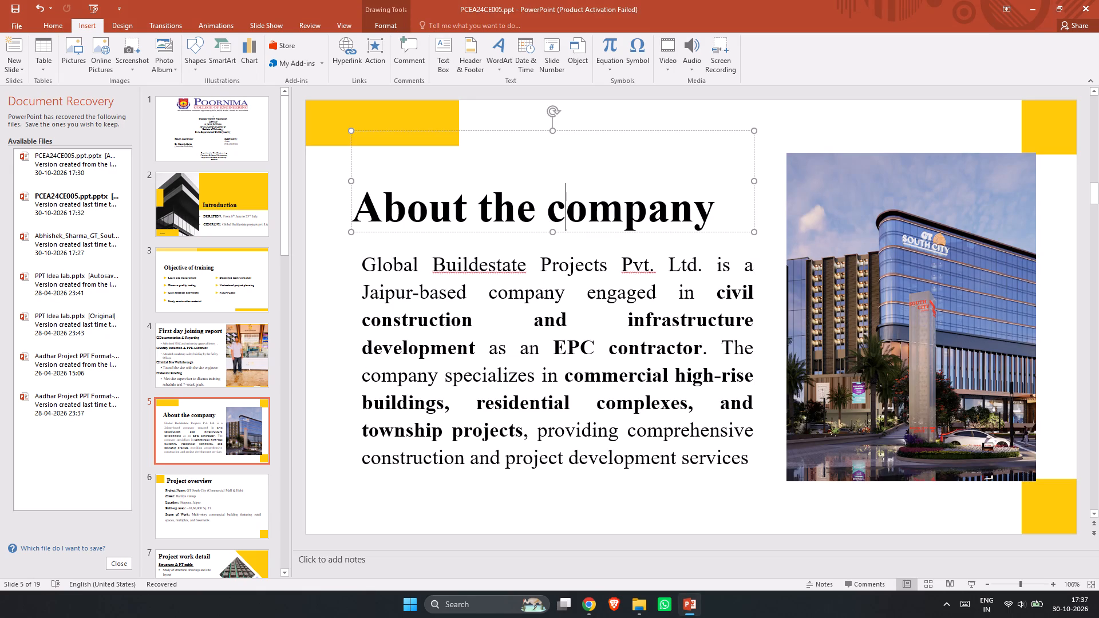
key("ctrl+s")
Start Change Picture for the About the company slide's building picture and browse the Downloads folder for a replacement.
left_click(830, 256)
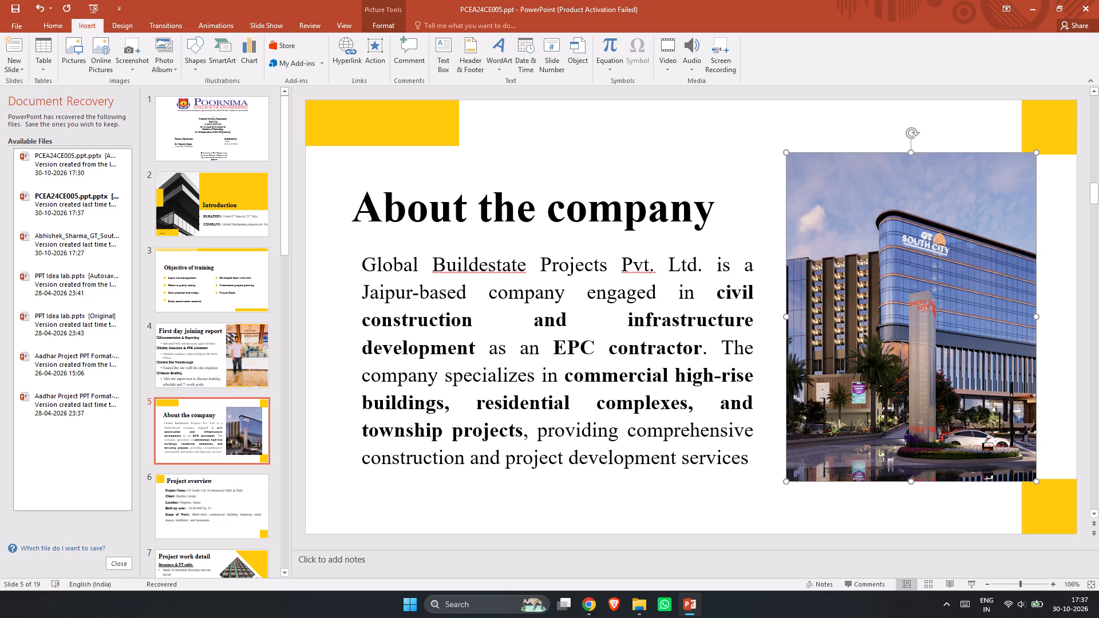
double_click(934, 179)
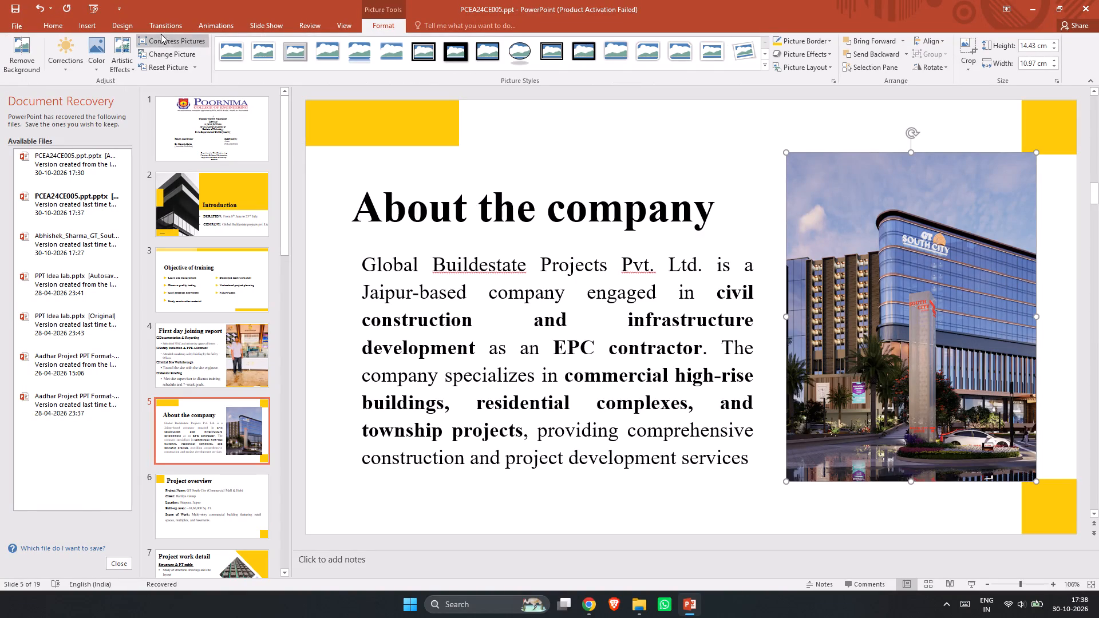
left_click(173, 55)
left_click(661, 236)
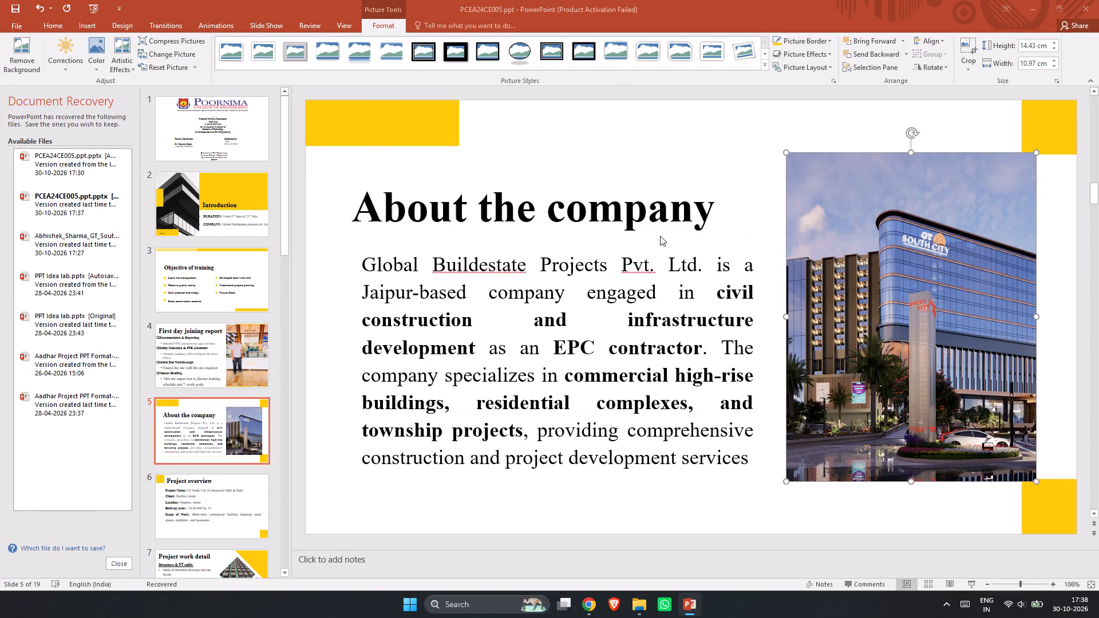
left_click(441, 284)
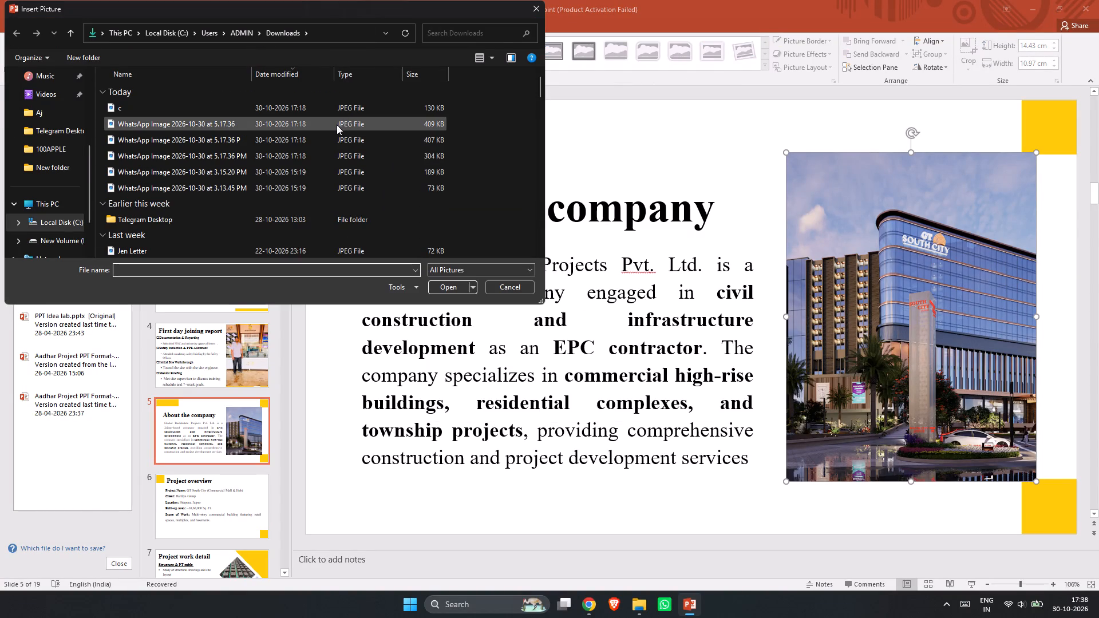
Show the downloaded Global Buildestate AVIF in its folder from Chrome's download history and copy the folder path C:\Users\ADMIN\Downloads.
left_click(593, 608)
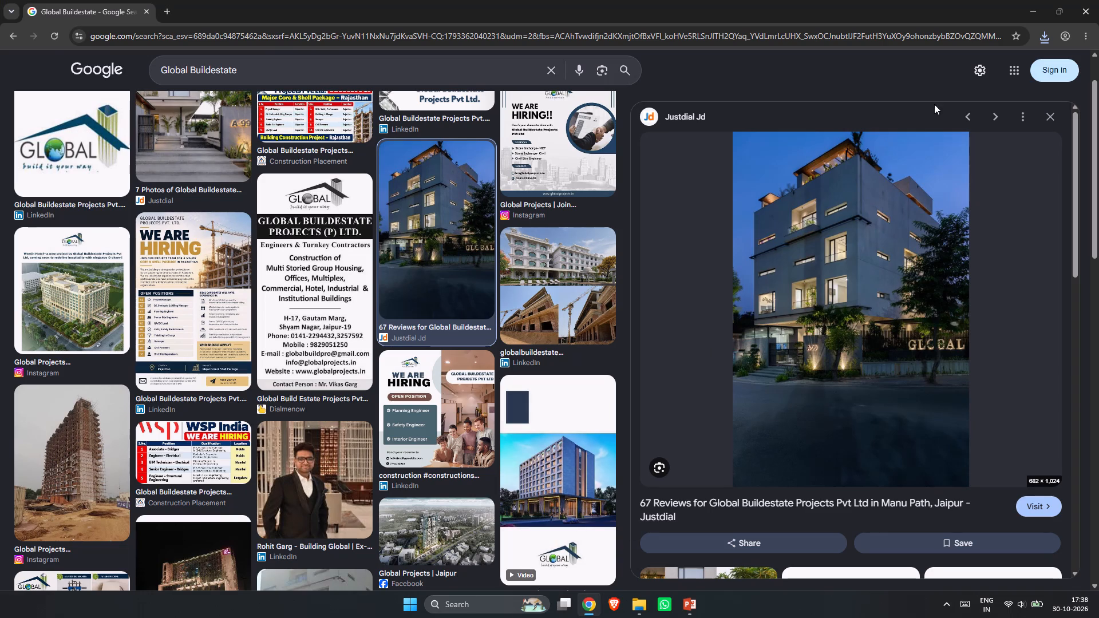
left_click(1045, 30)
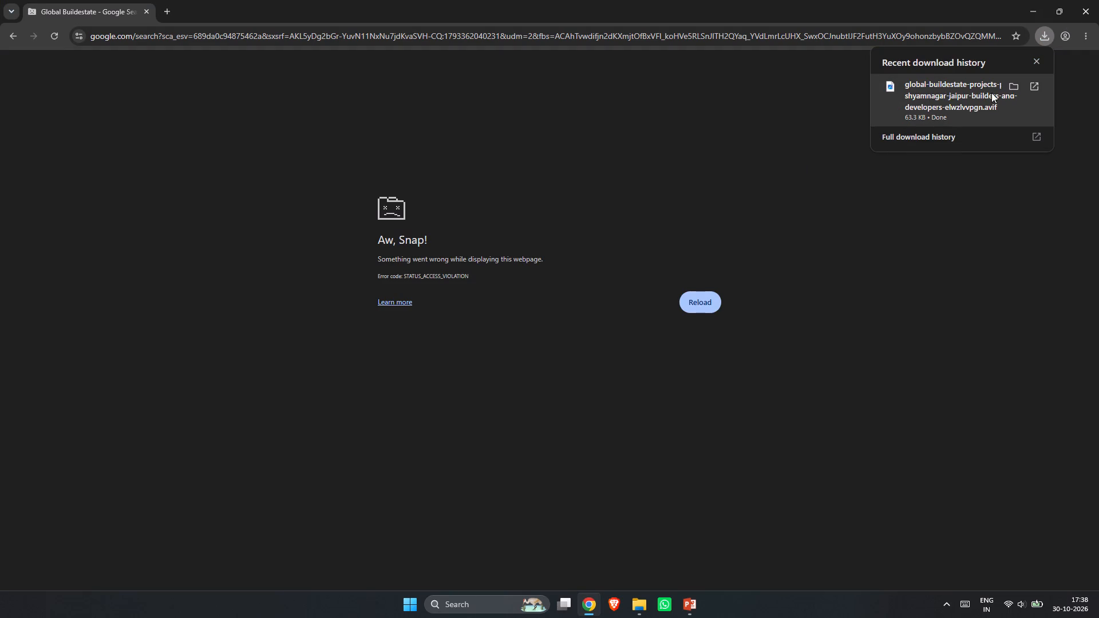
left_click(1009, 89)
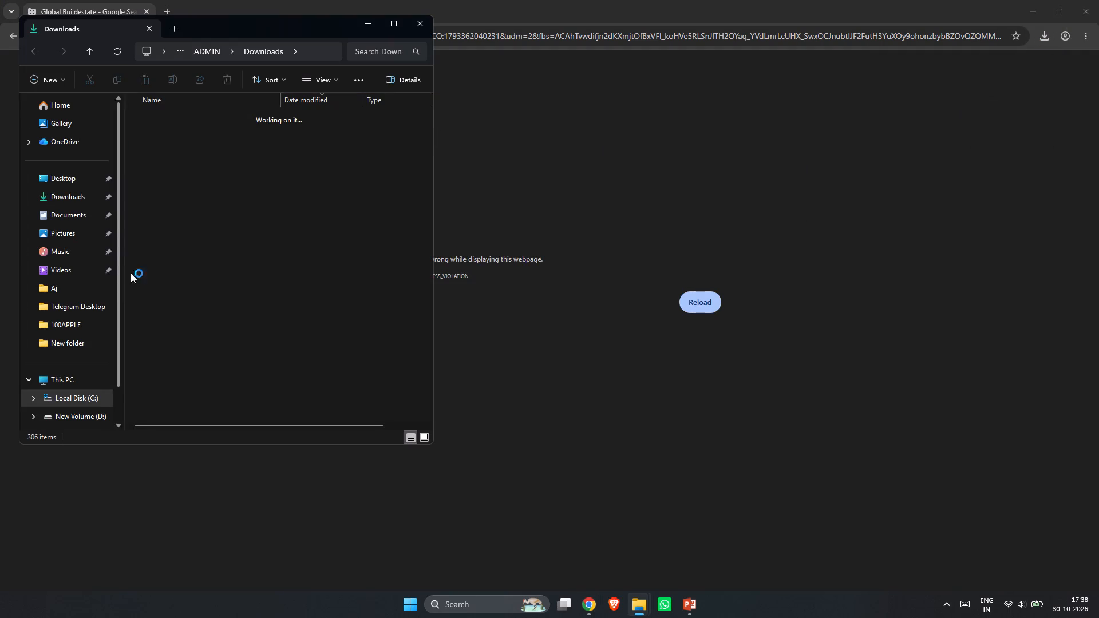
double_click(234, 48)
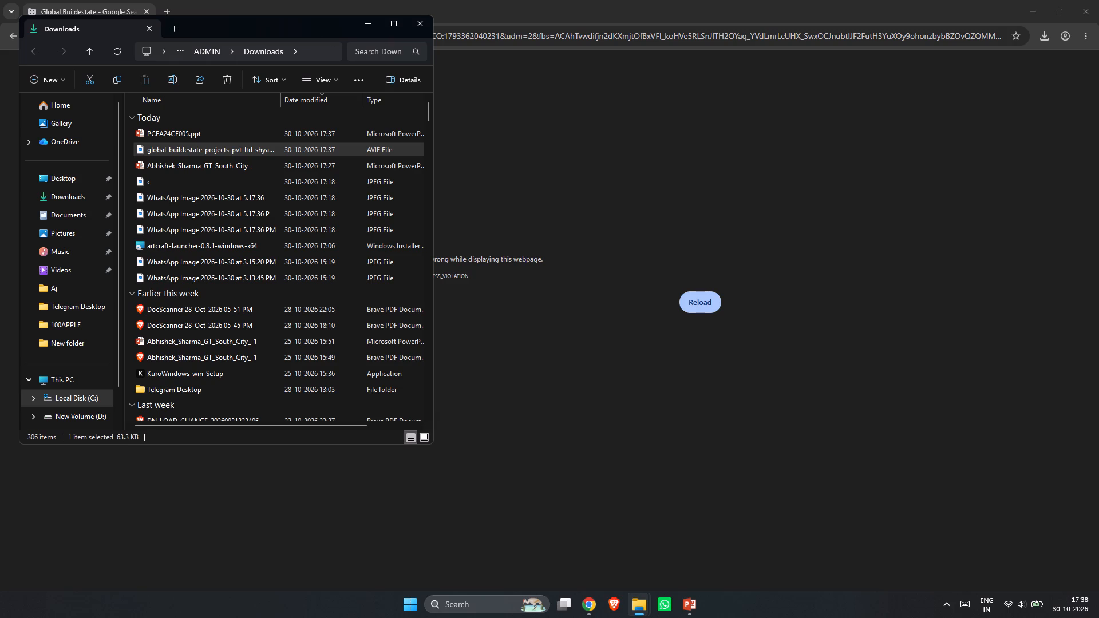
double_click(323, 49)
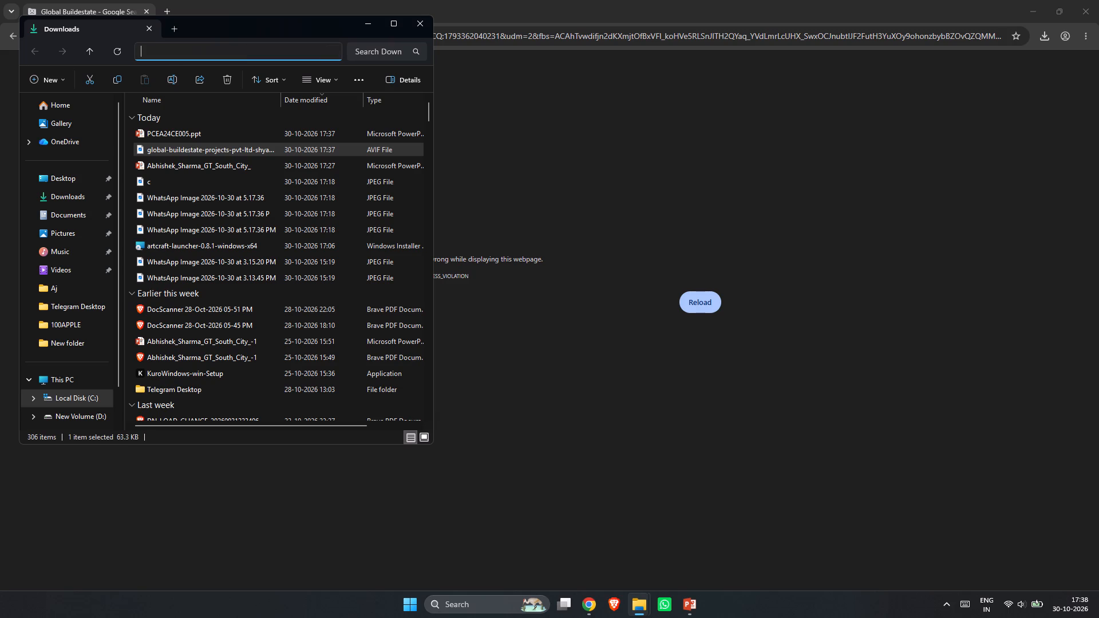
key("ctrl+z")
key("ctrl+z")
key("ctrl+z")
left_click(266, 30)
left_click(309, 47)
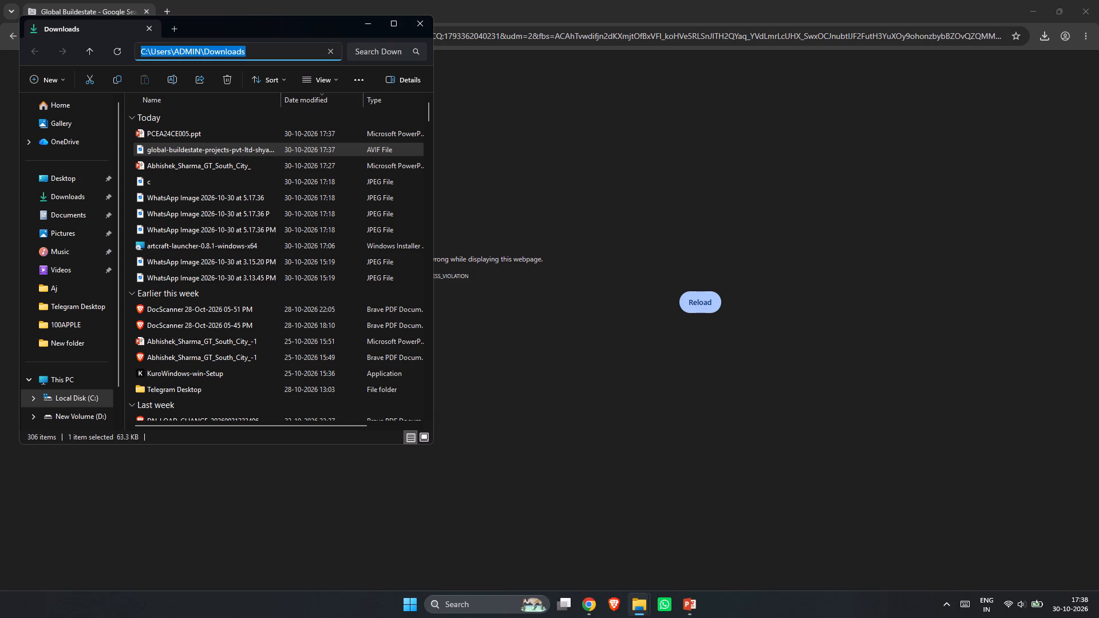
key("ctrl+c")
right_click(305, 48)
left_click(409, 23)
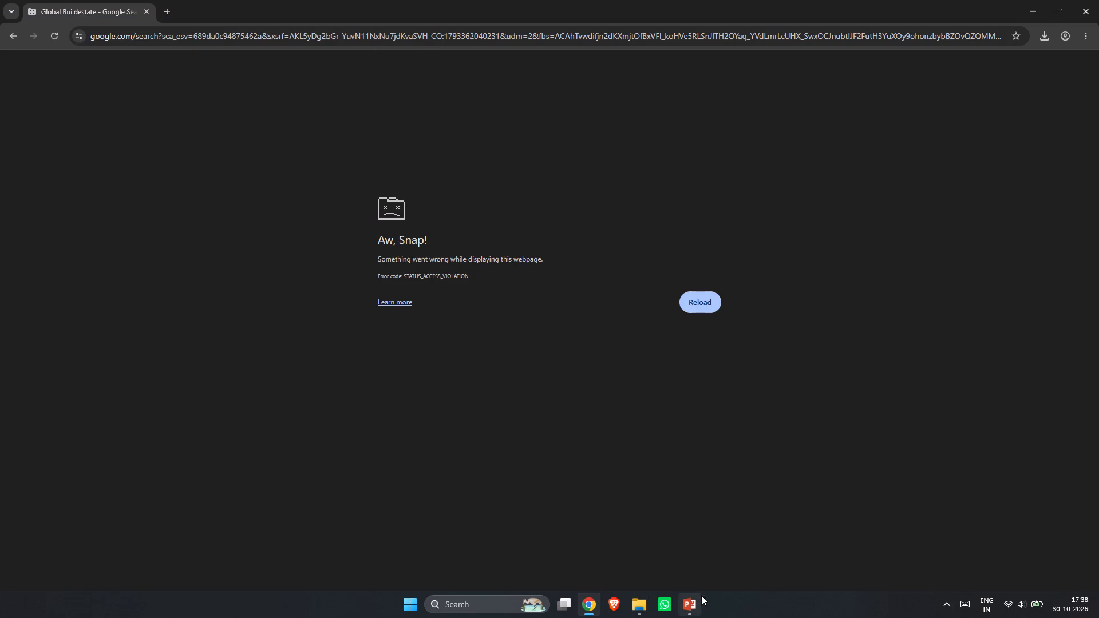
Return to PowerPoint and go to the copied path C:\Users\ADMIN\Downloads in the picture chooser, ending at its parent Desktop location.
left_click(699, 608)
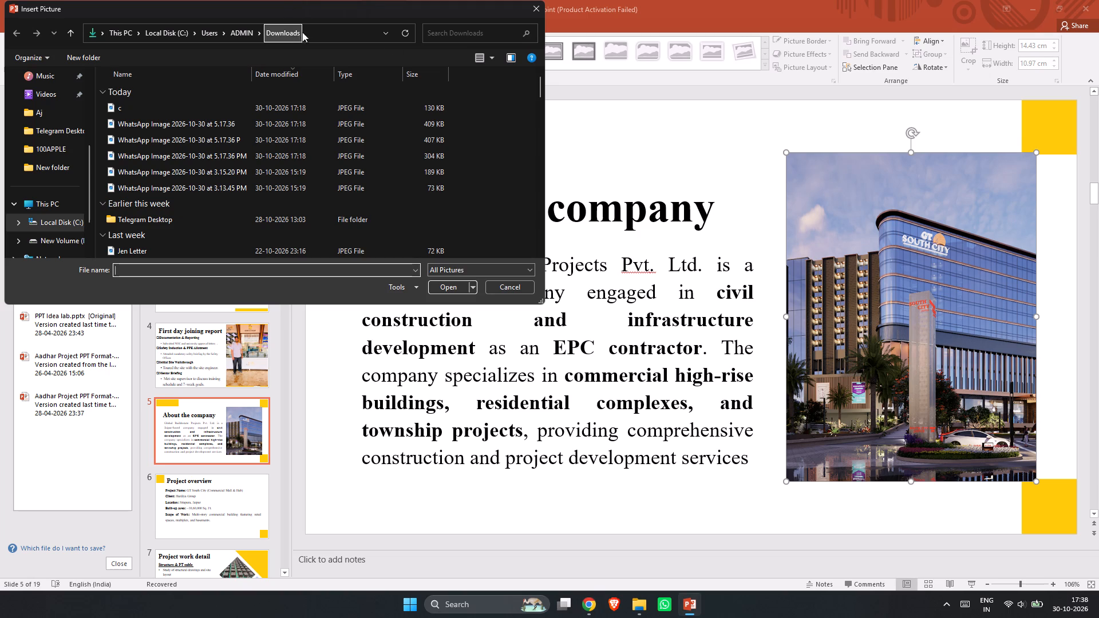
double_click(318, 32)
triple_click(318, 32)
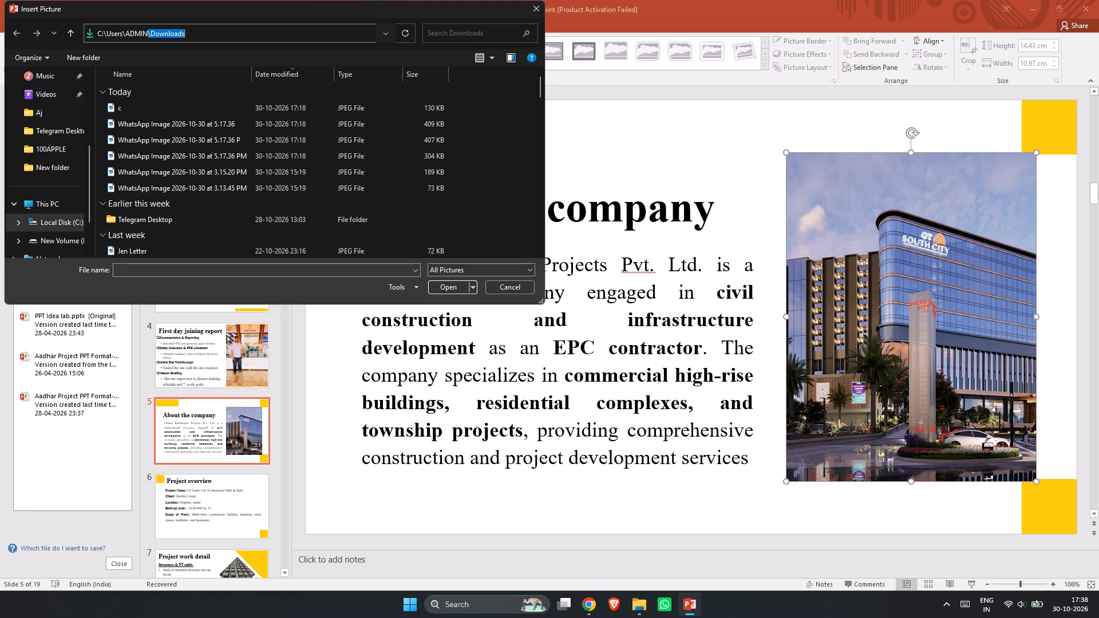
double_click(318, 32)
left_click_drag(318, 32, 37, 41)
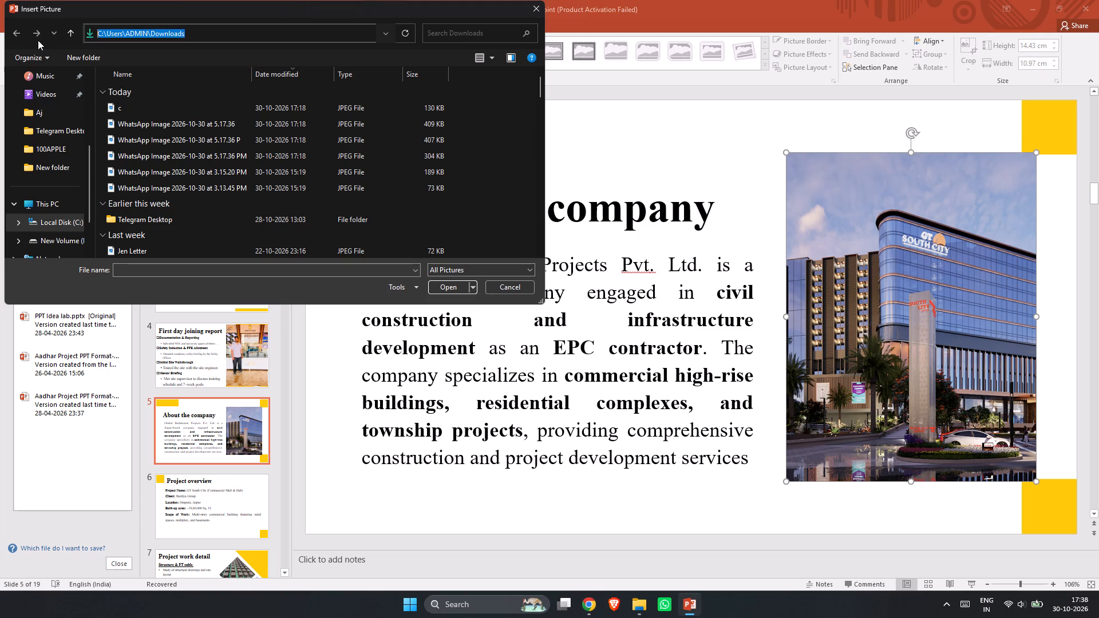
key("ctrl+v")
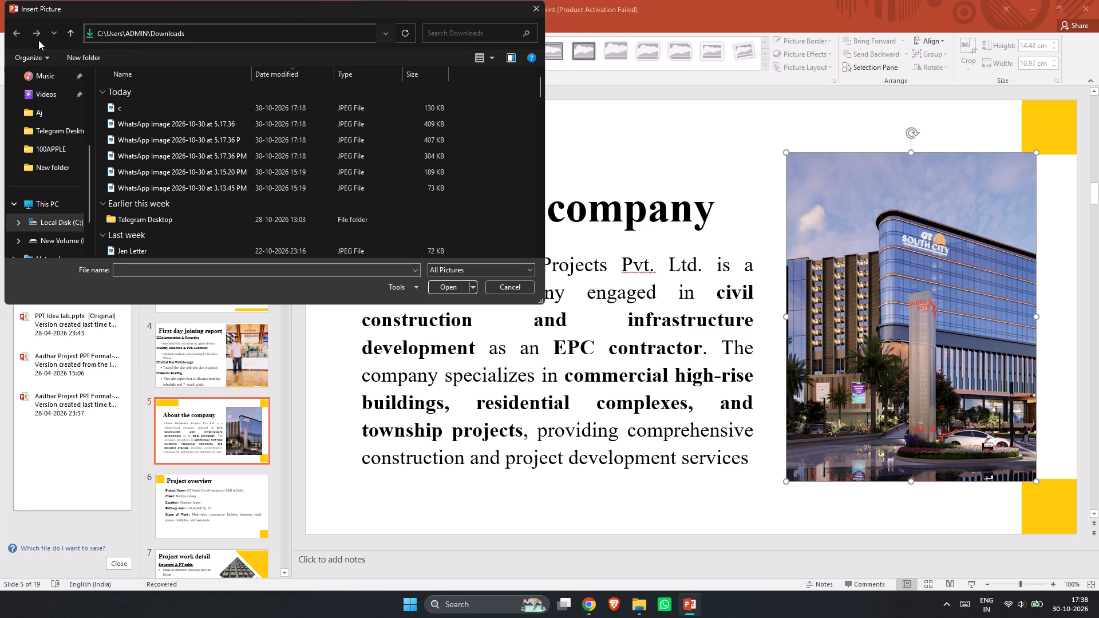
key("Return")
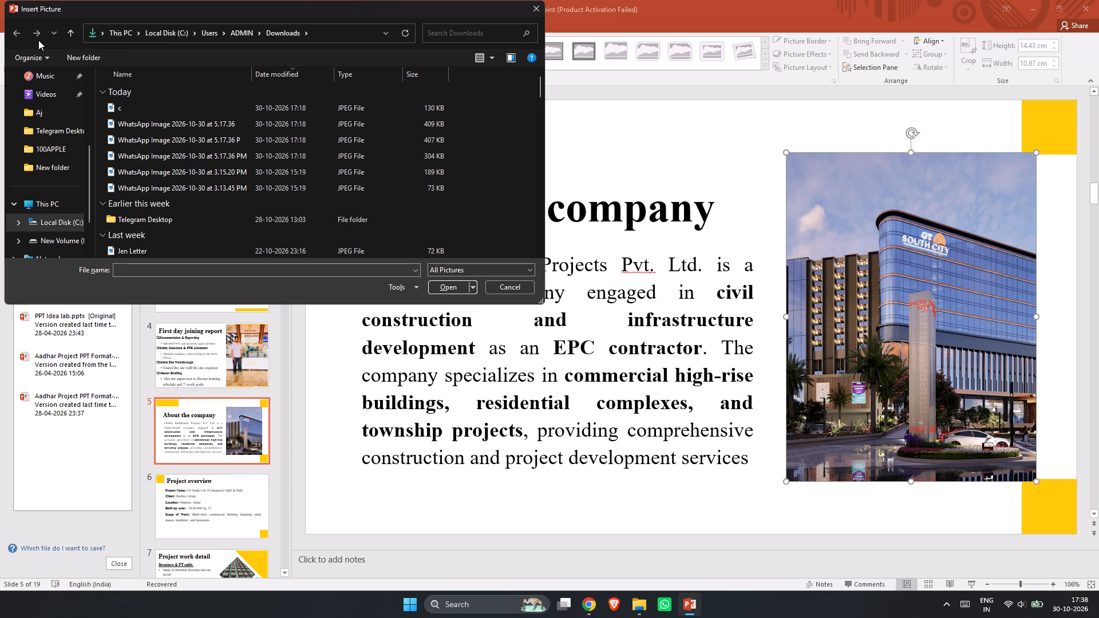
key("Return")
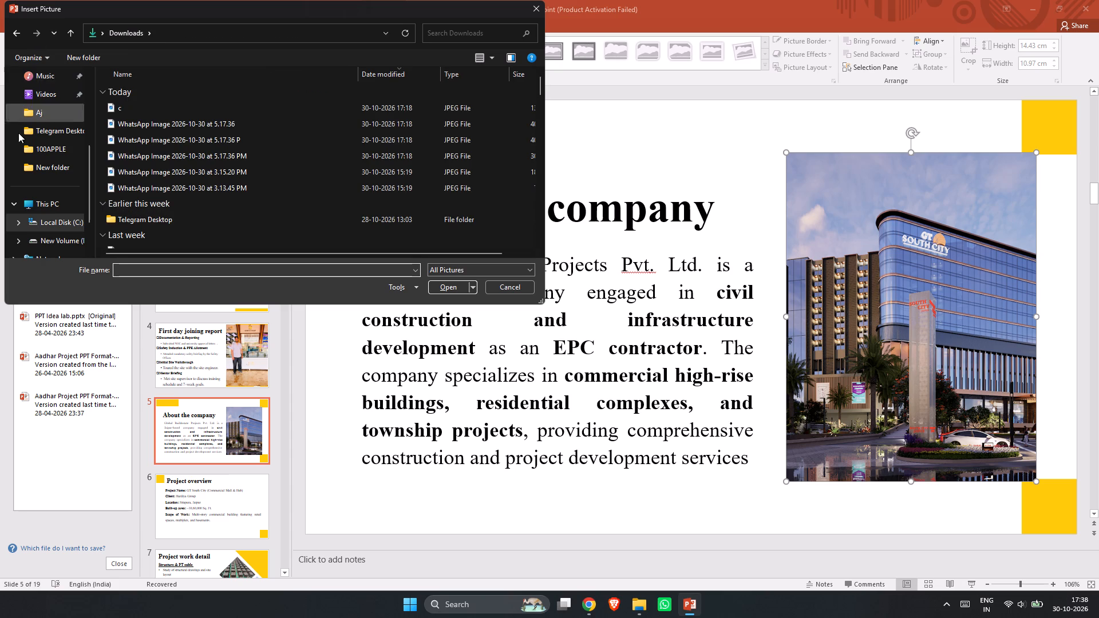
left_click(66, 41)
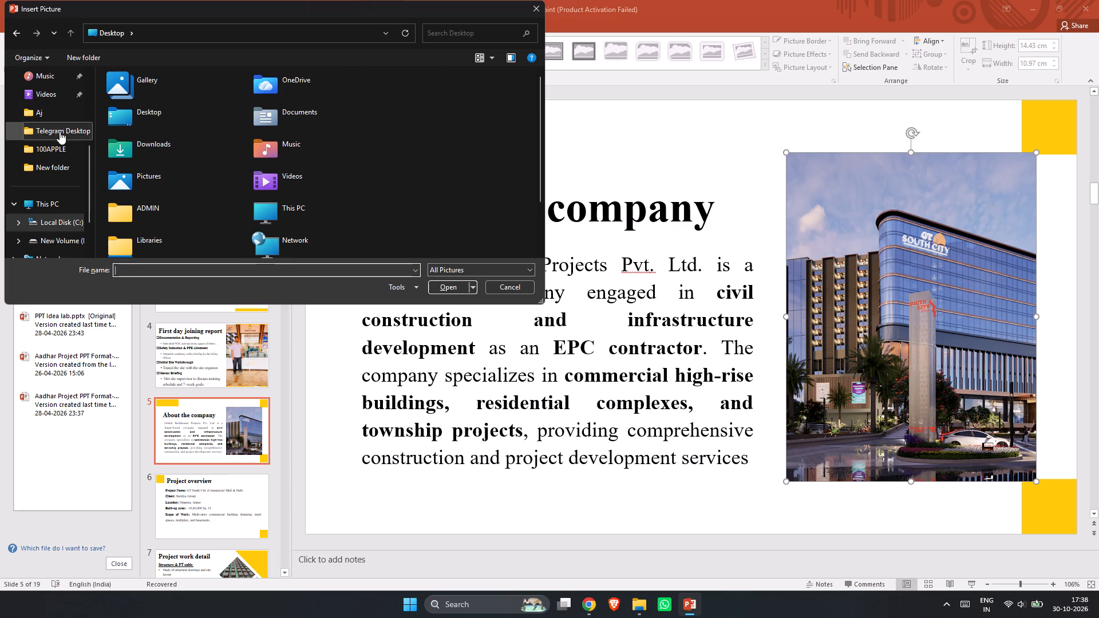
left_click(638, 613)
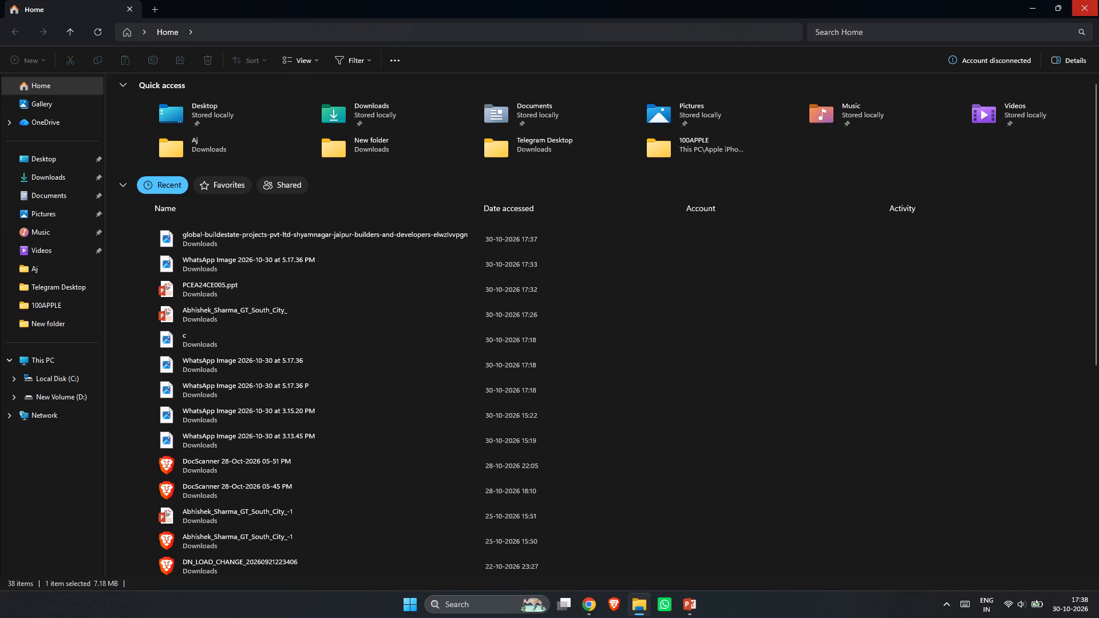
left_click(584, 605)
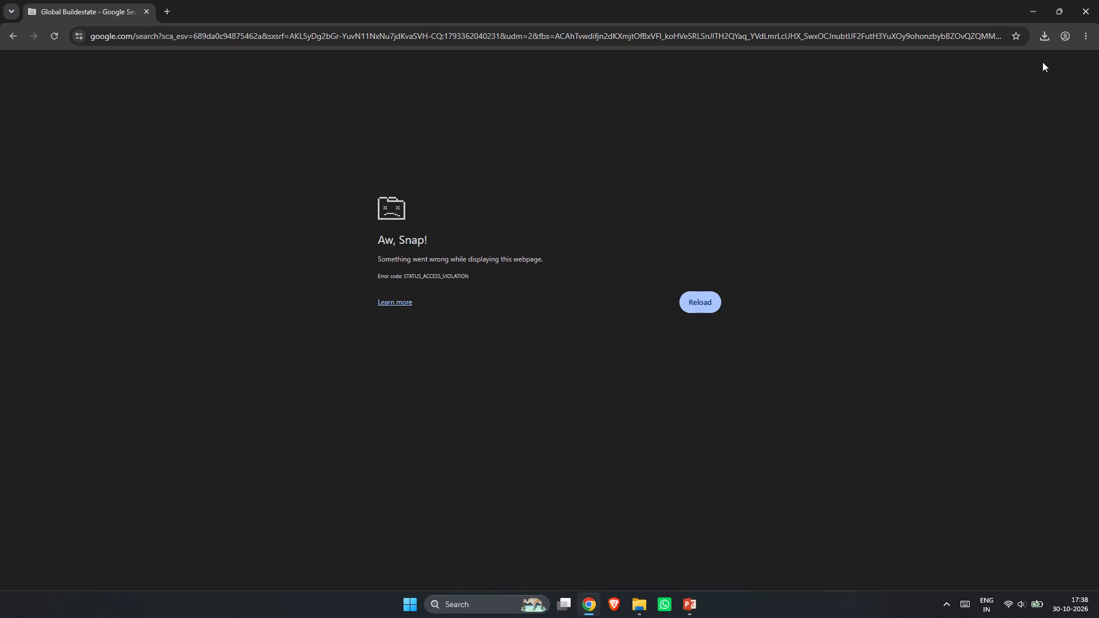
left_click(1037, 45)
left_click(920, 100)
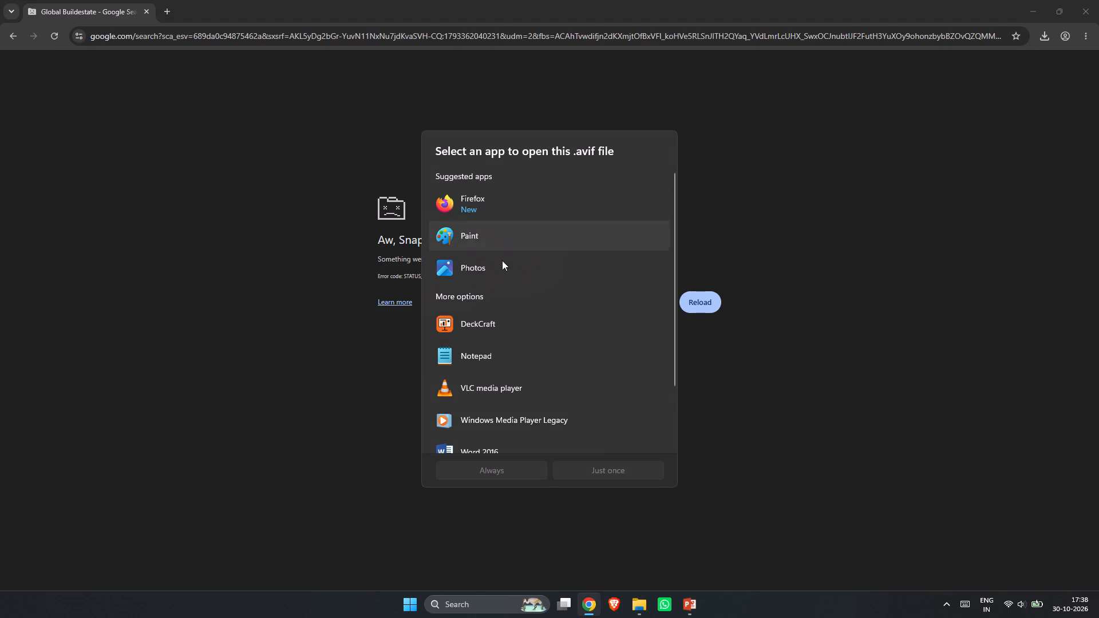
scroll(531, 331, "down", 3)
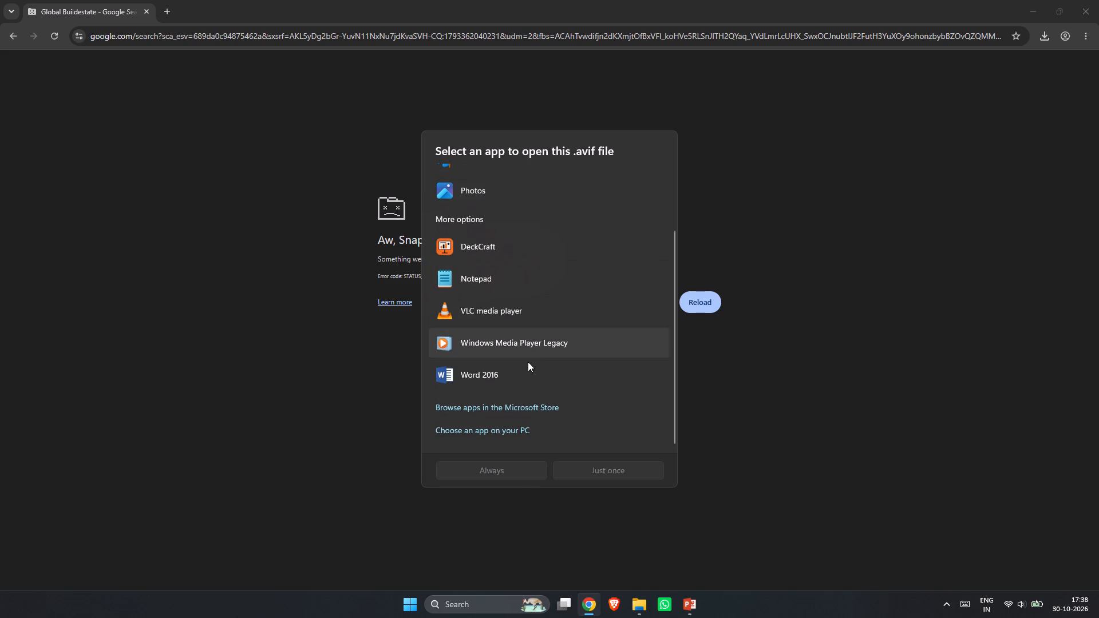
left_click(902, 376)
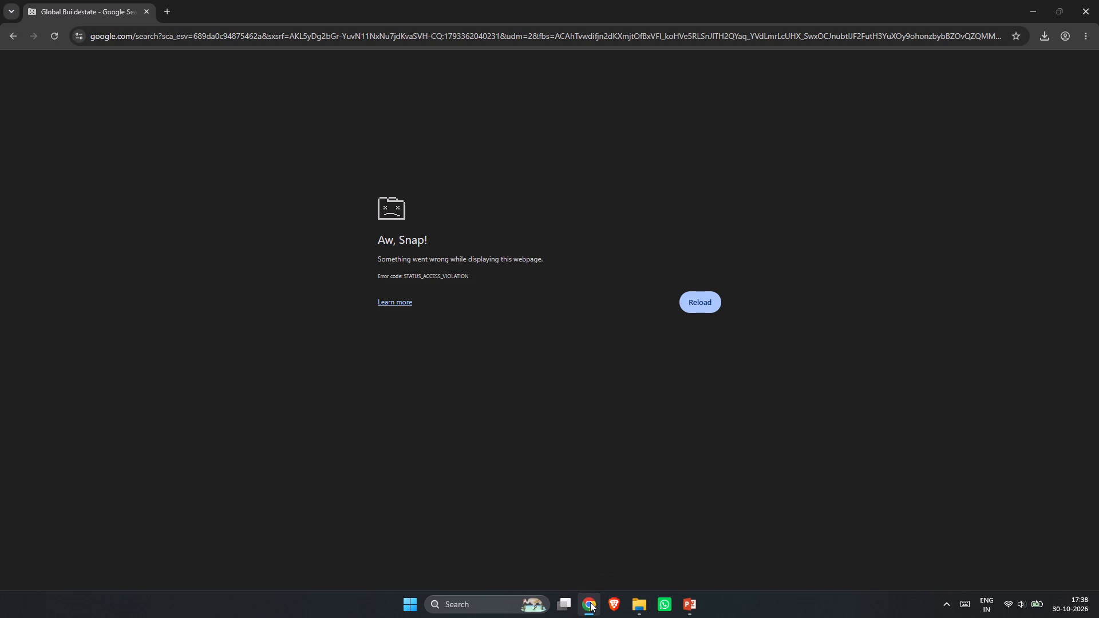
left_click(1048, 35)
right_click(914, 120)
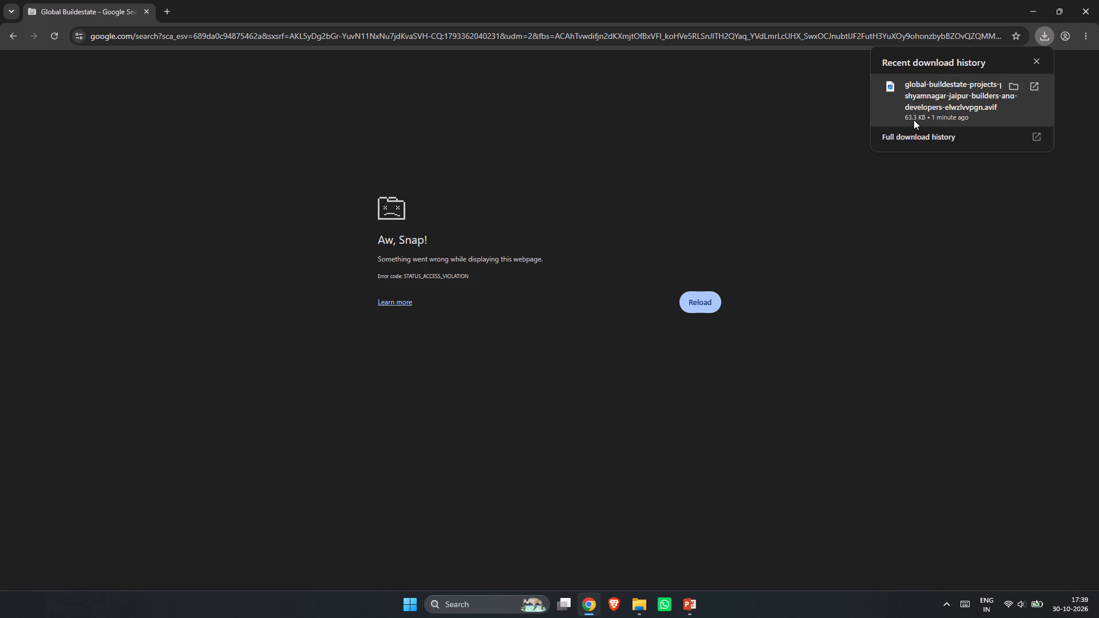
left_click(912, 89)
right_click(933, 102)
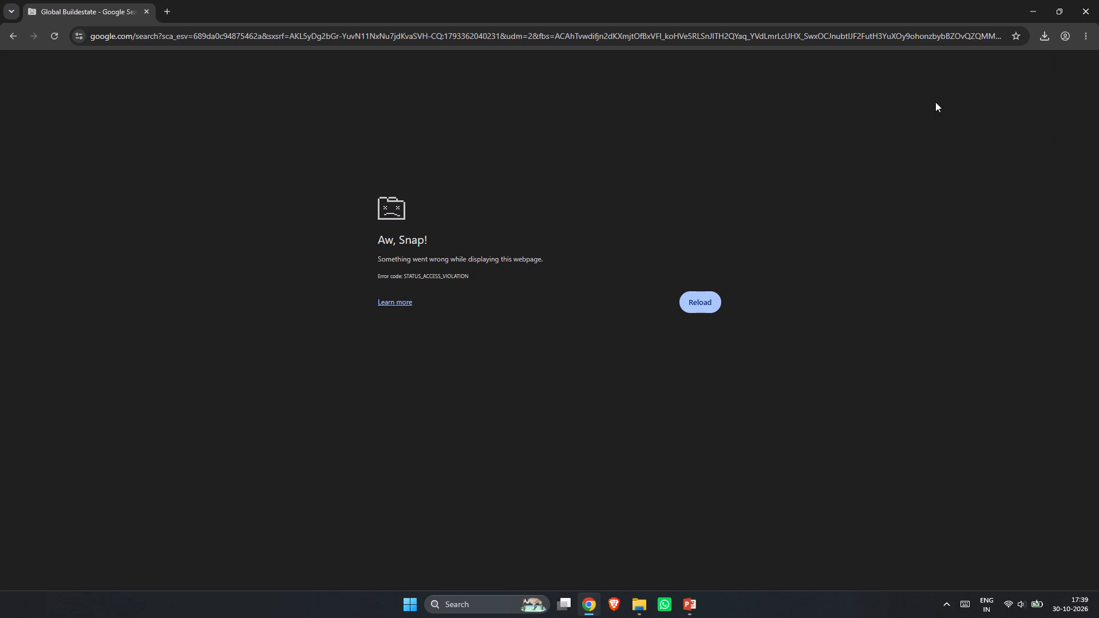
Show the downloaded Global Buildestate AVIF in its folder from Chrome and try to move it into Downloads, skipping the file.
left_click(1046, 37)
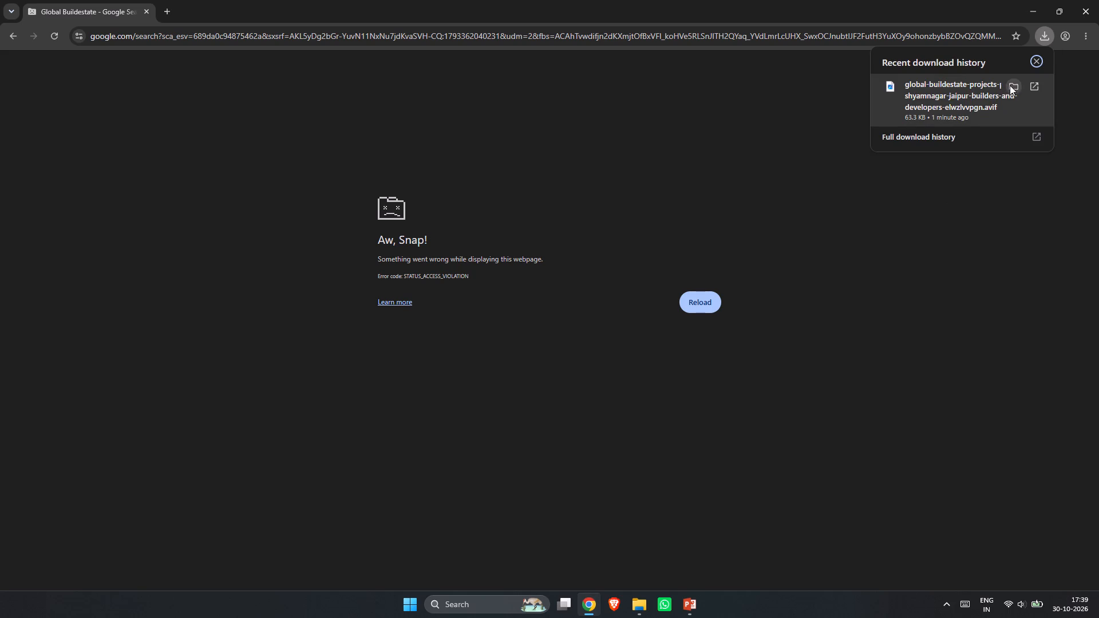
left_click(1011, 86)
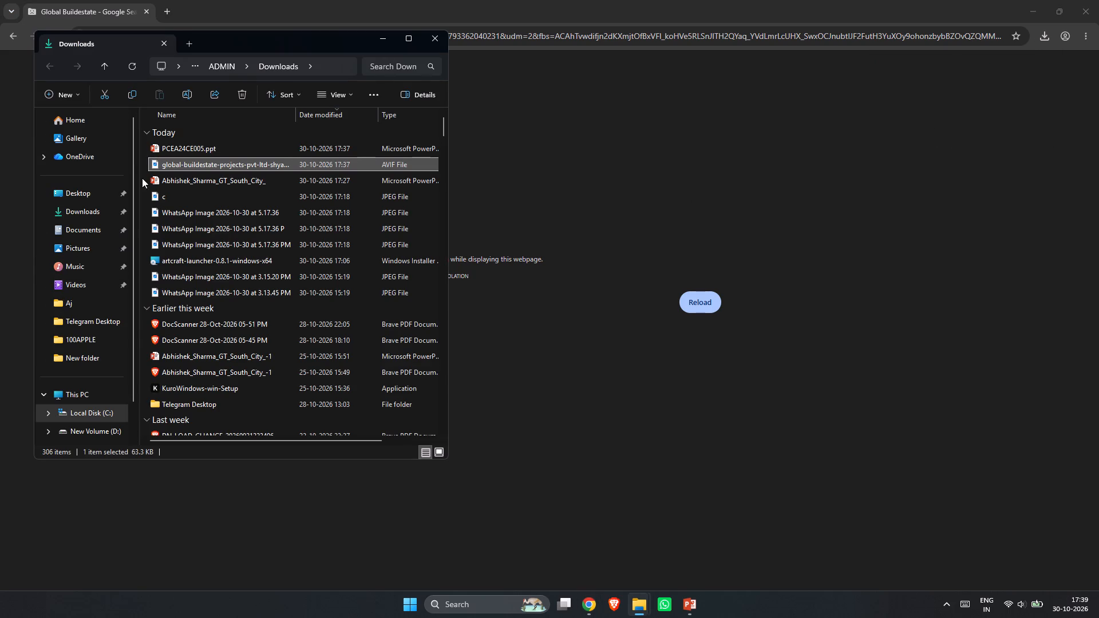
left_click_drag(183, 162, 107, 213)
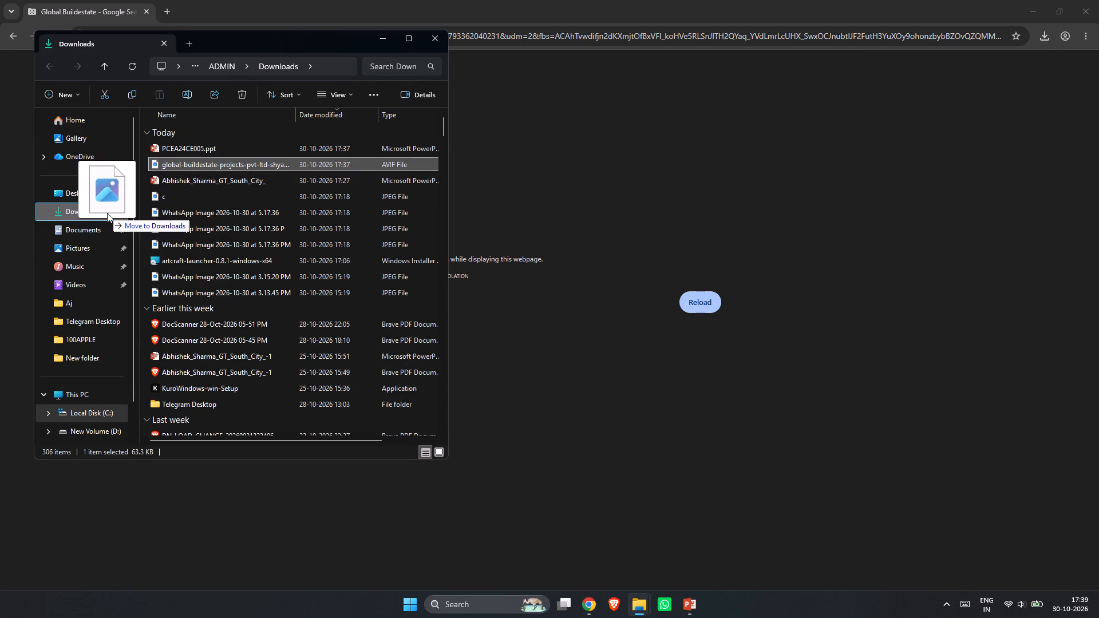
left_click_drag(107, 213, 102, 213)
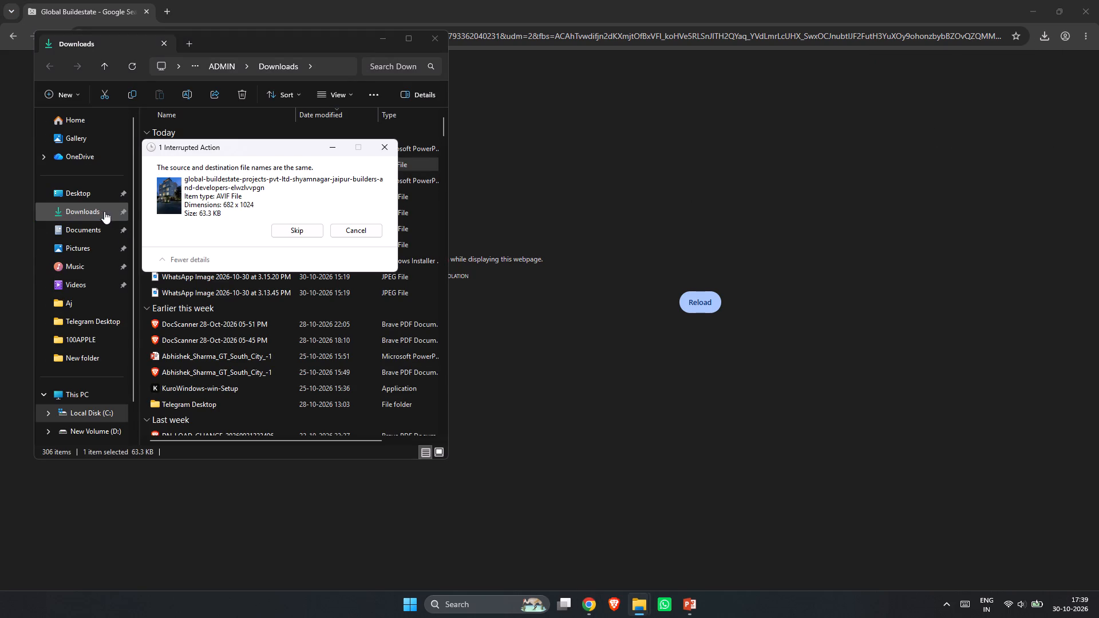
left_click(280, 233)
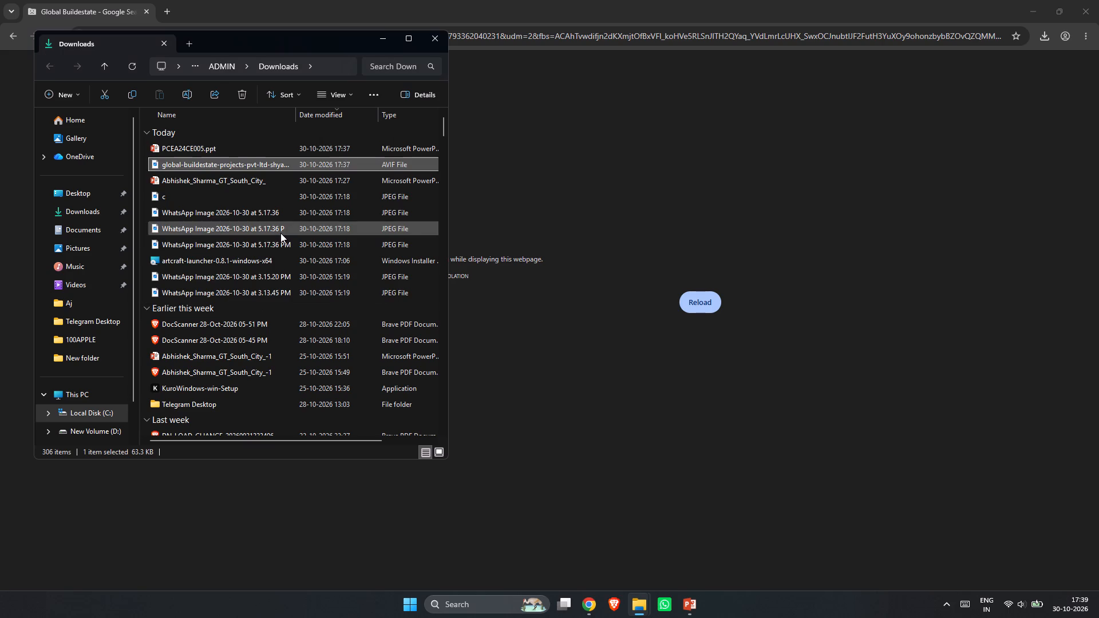
Back in PowerPoint, cancel the open picture chooser, restart Change Picture from a file for the building picture, and browse Downloads.
left_click(687, 601)
left_click(505, 288)
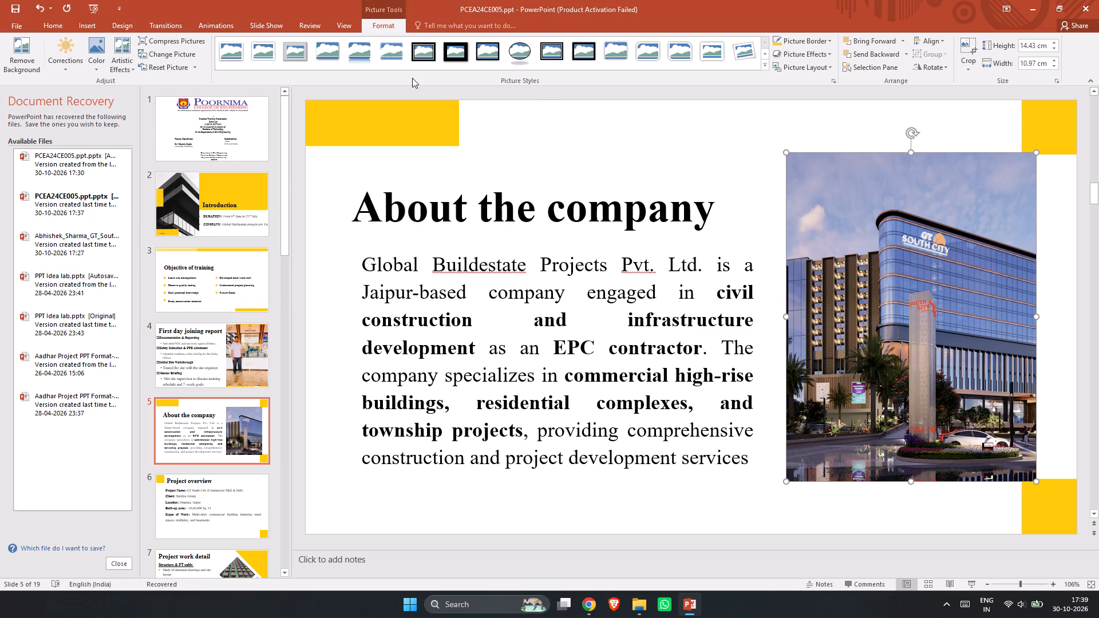
left_click(157, 51)
left_click(516, 227)
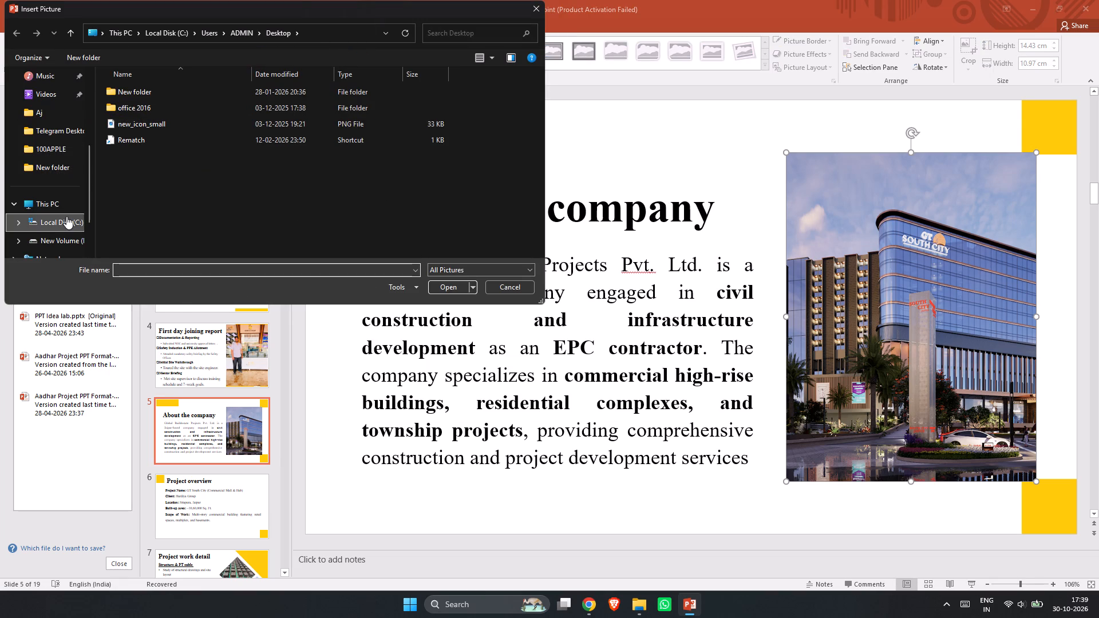
scroll(64, 113, "up", 2)
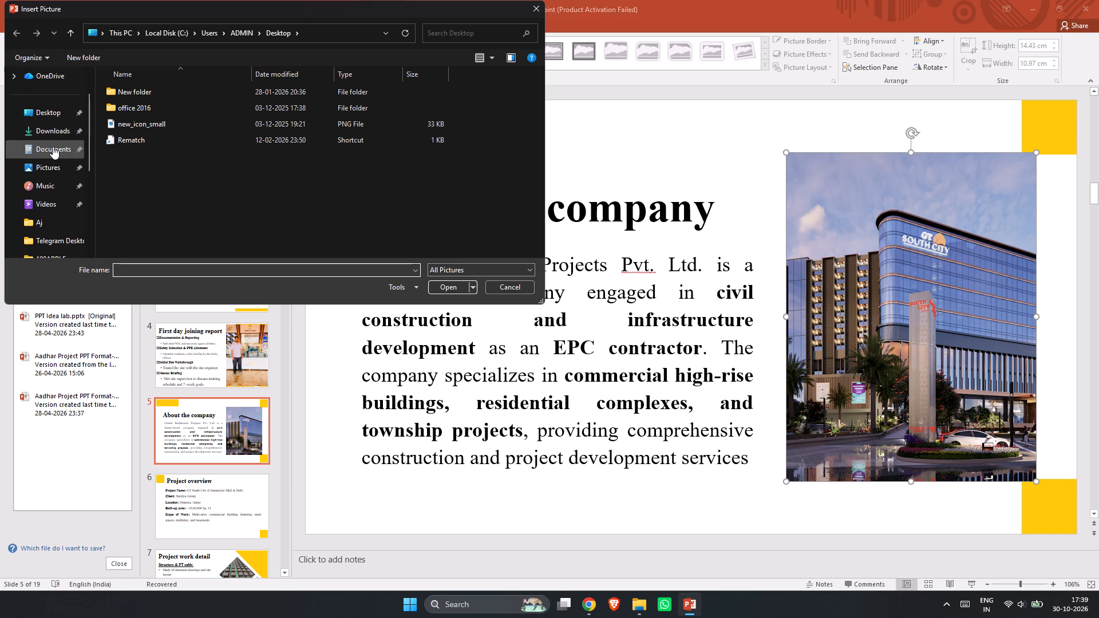
left_click(53, 136)
left_click(56, 149)
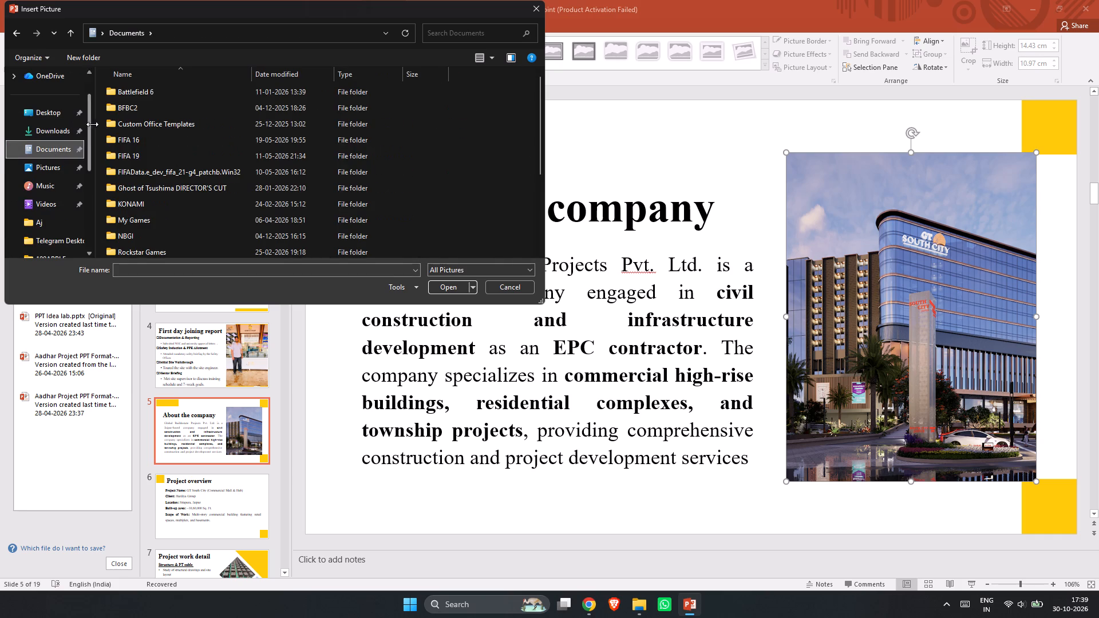
left_click(71, 134)
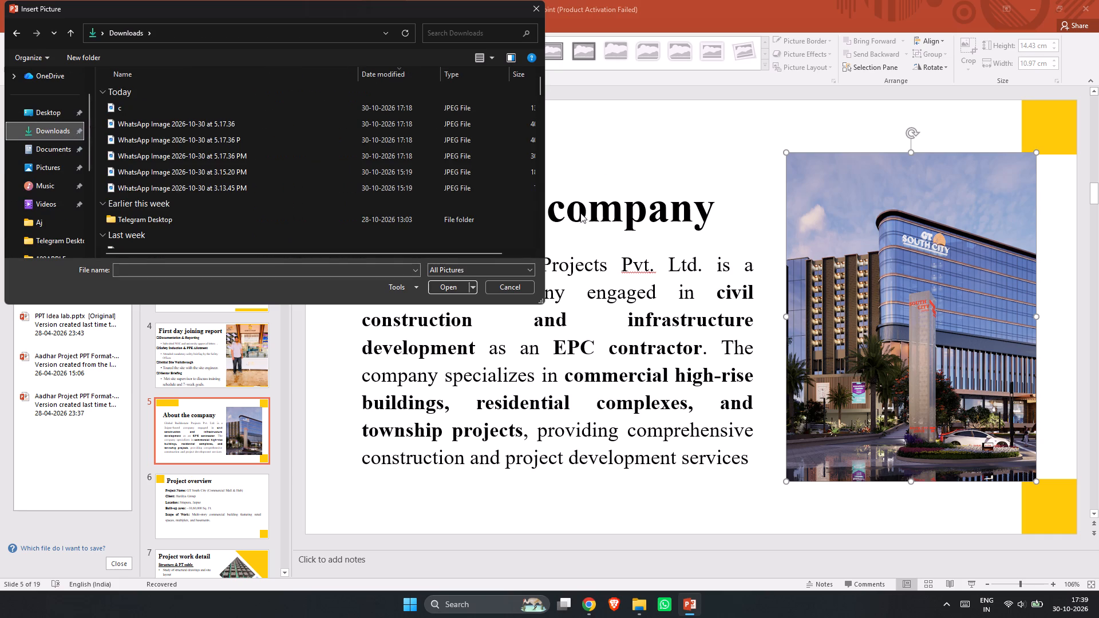
Switch to Chrome, reload the Global Buildestate image results, copy the link address of the Justdial building image, and close Chrome.
left_click(596, 603)
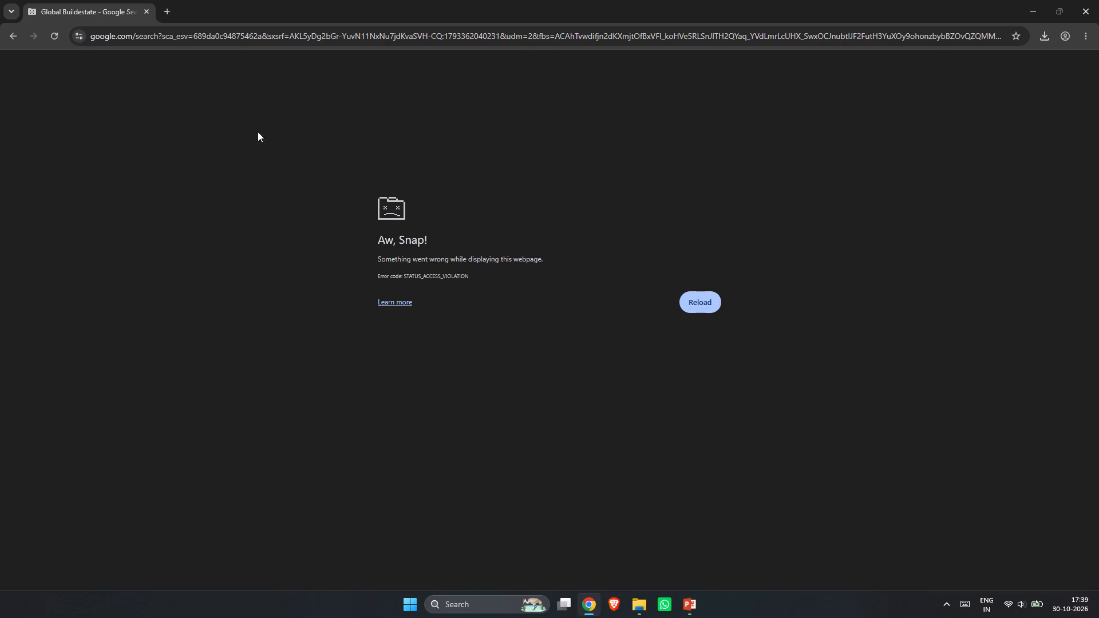
left_click(711, 302)
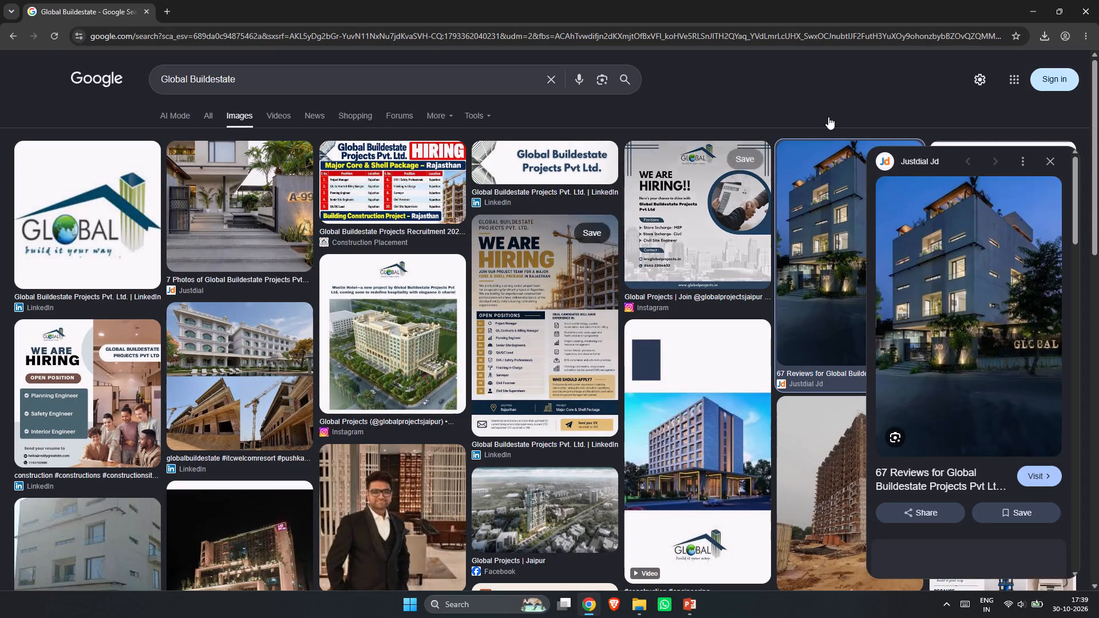
right_click(946, 390)
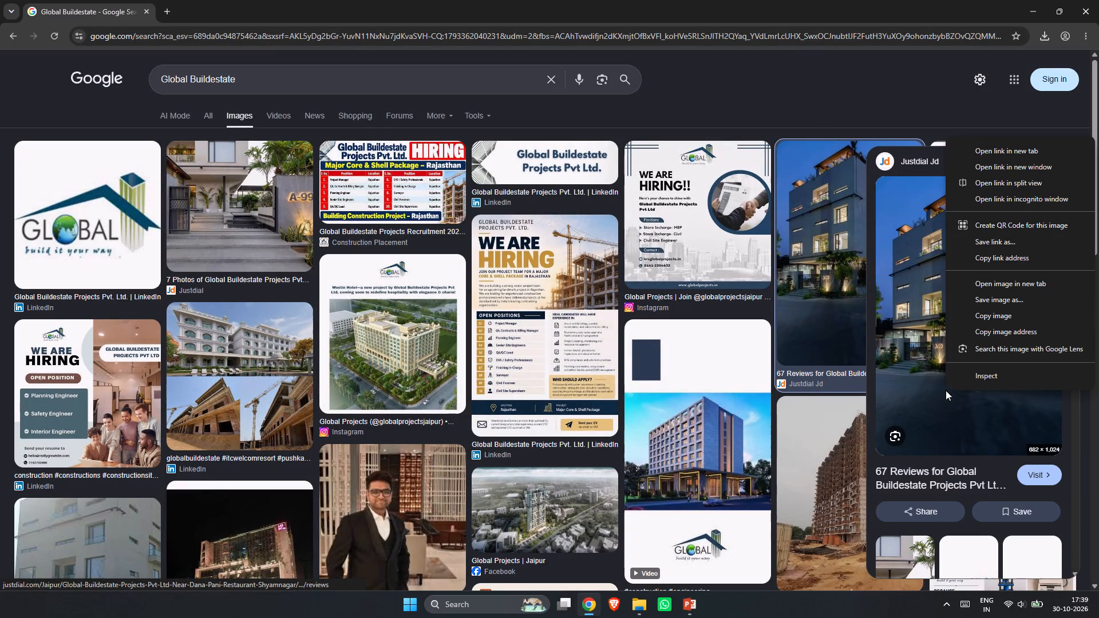
left_click(995, 261)
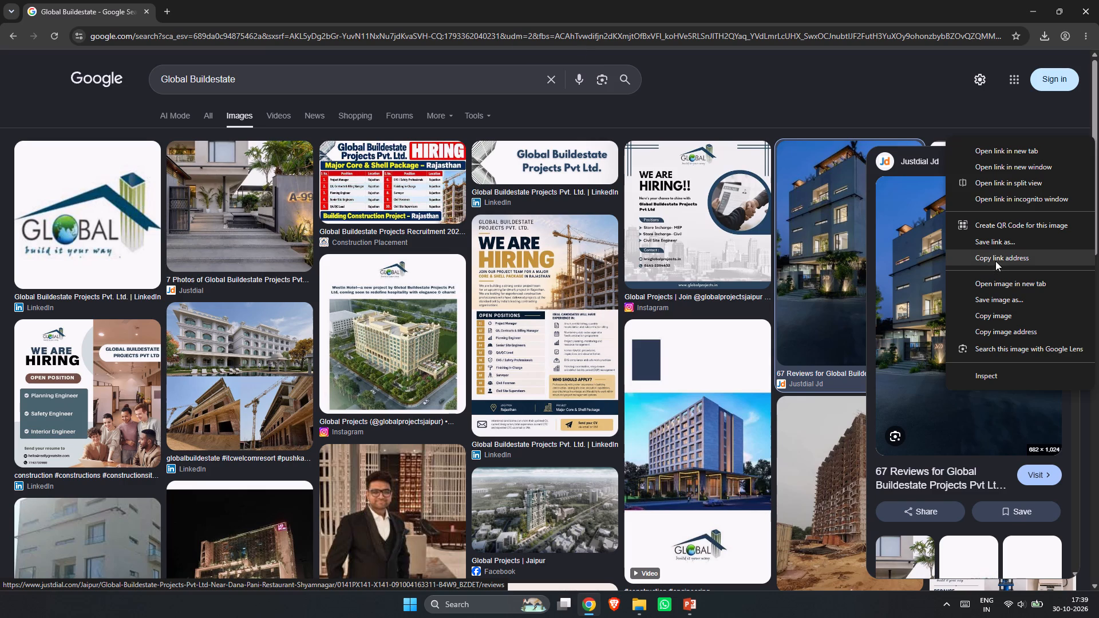
left_click(1098, 0)
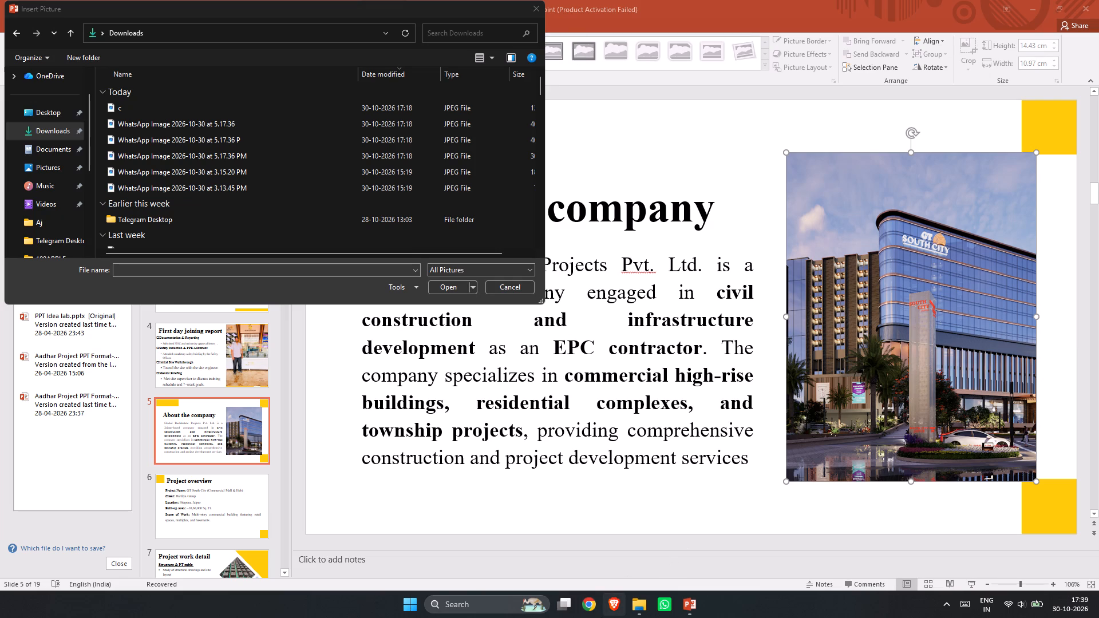
Switch to Brave and load the copied Justdial address for Global Buildestate Projects Pvt Ltd reviews.
left_click(608, 608)
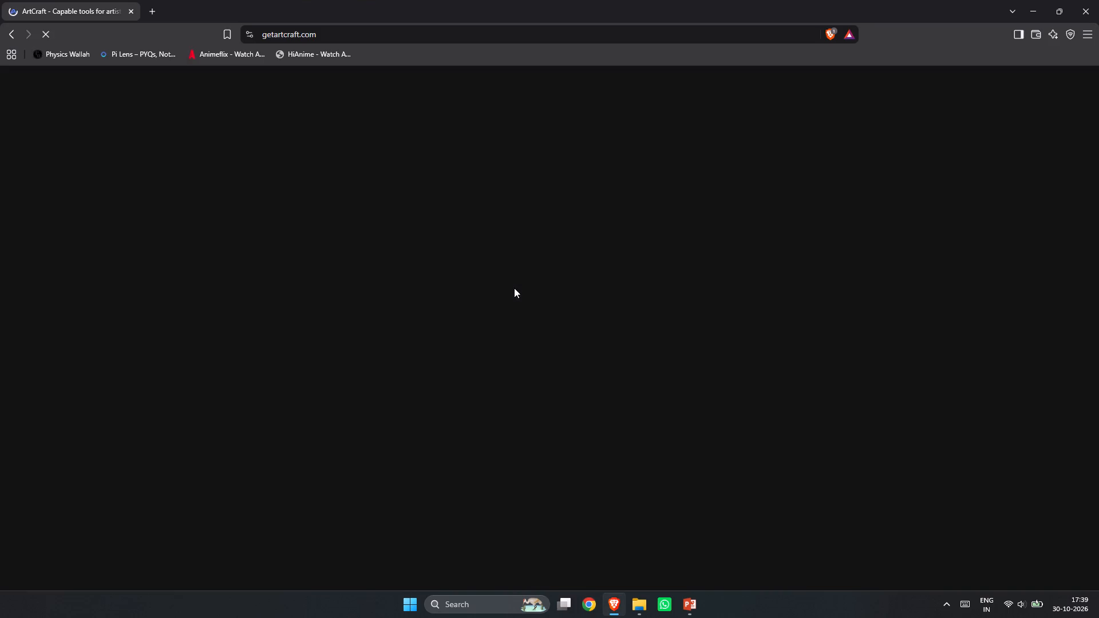
left_click(497, 33)
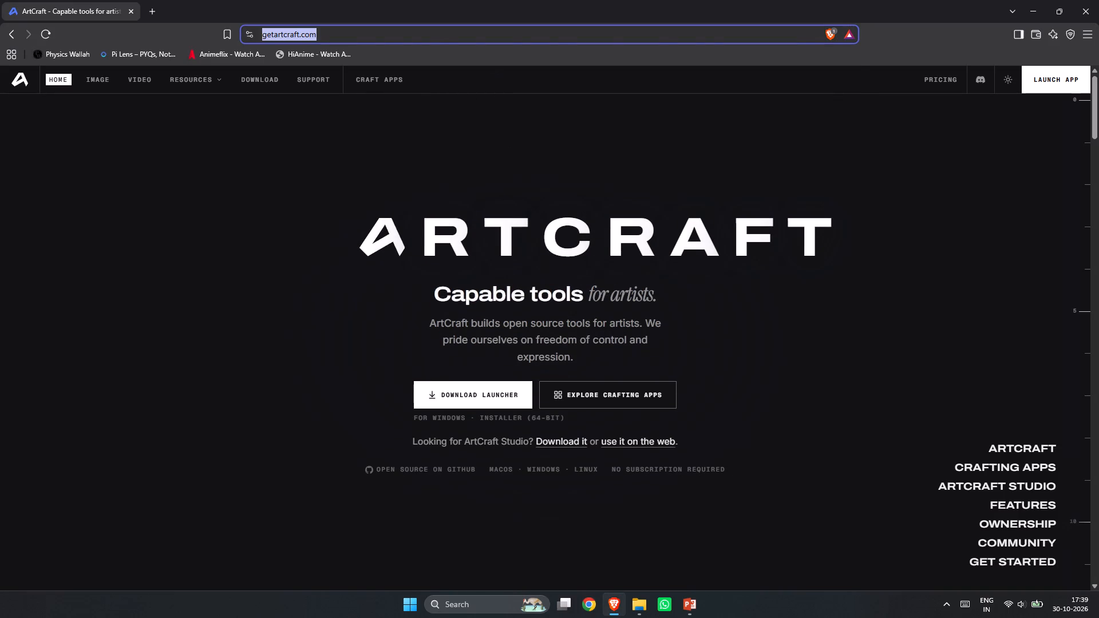
key("ctrl+v")
right_click(497, 33)
left_click(463, 43)
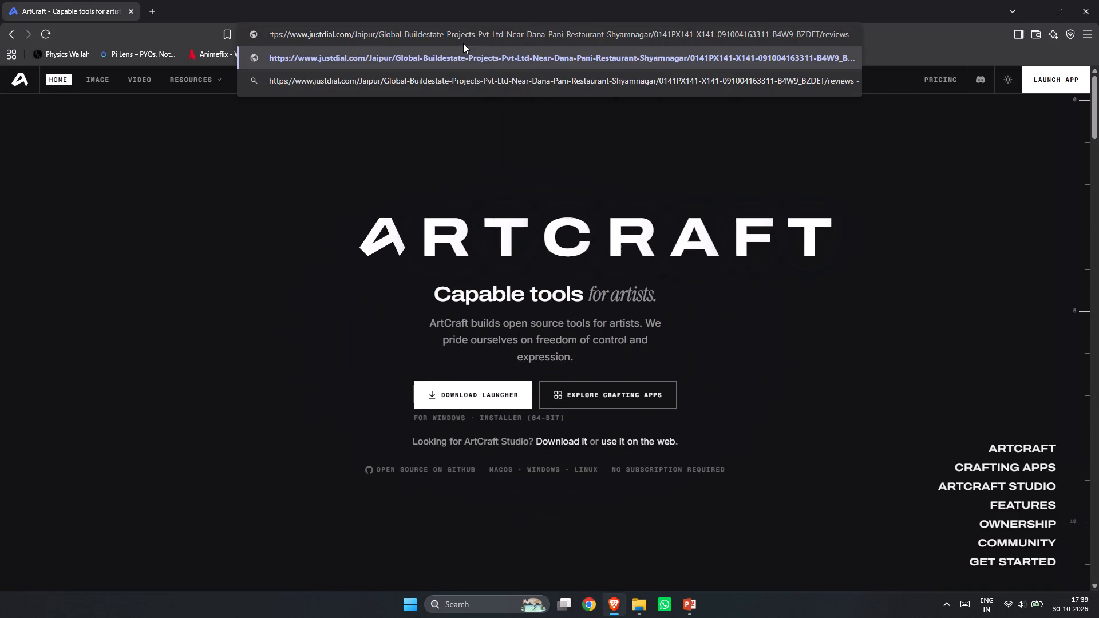
left_click(463, 39)
key("Return")
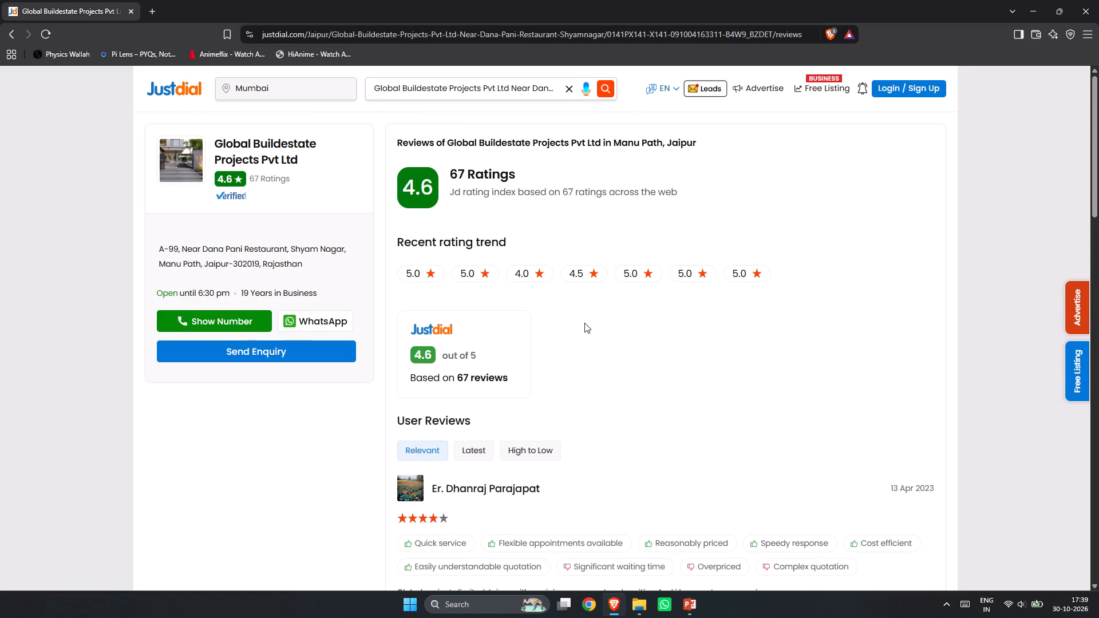
Look through the Justdial reviews page of Global Buildestate Projects Pvt Ltd for the building photo.
scroll(585, 323, "down", 3)
scroll(585, 323, "up", 4)
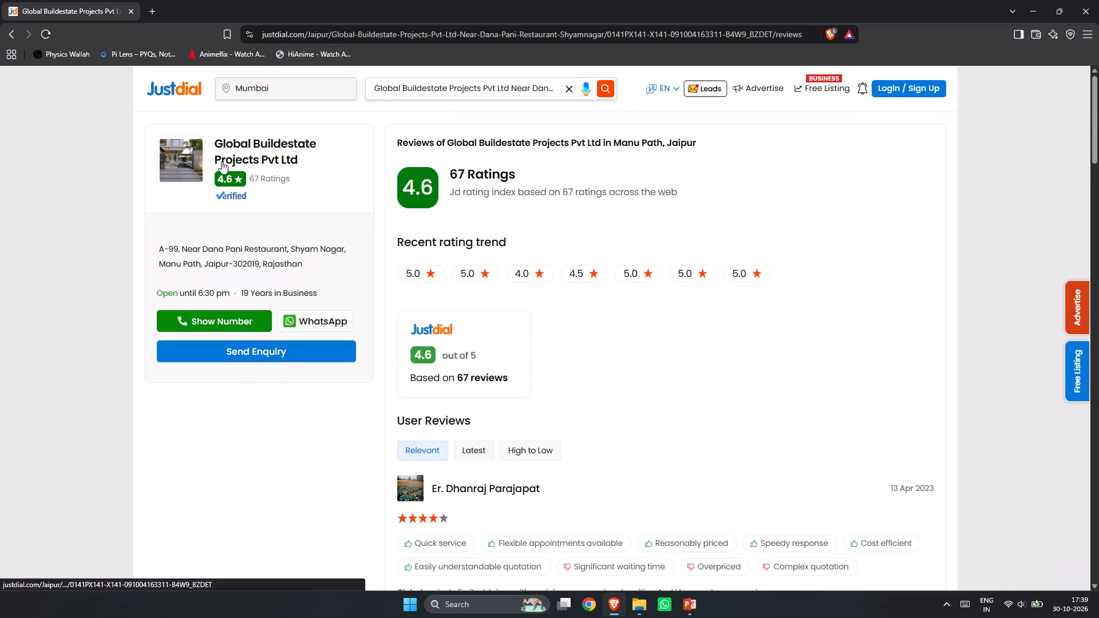
scroll(706, 379, "down", 18)
scroll(706, 379, "up", 4)
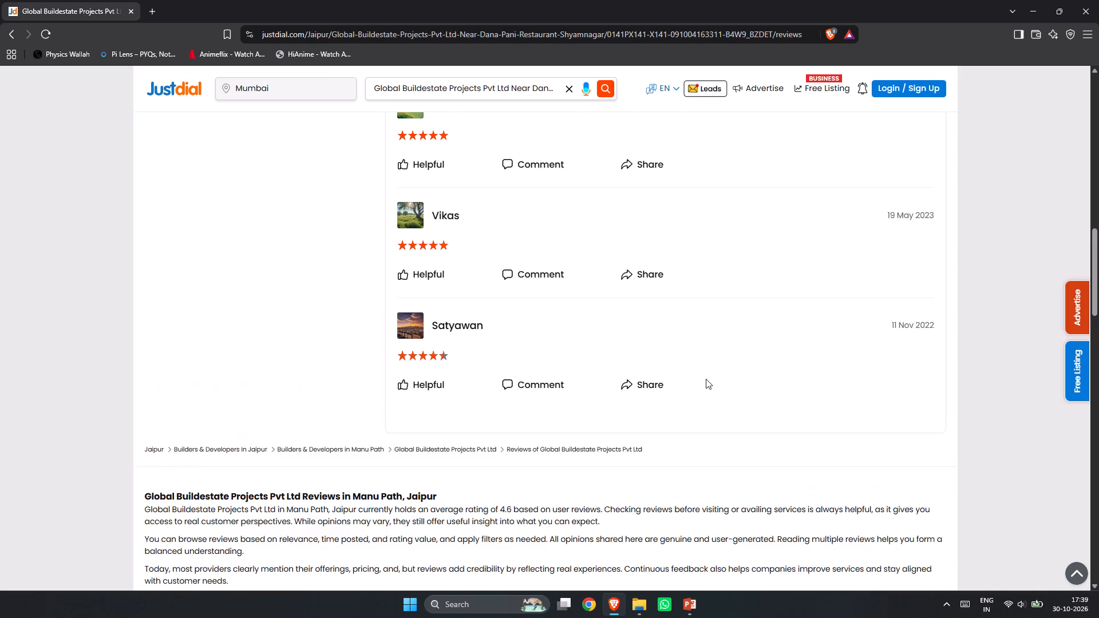
scroll(706, 379, "up", 18)
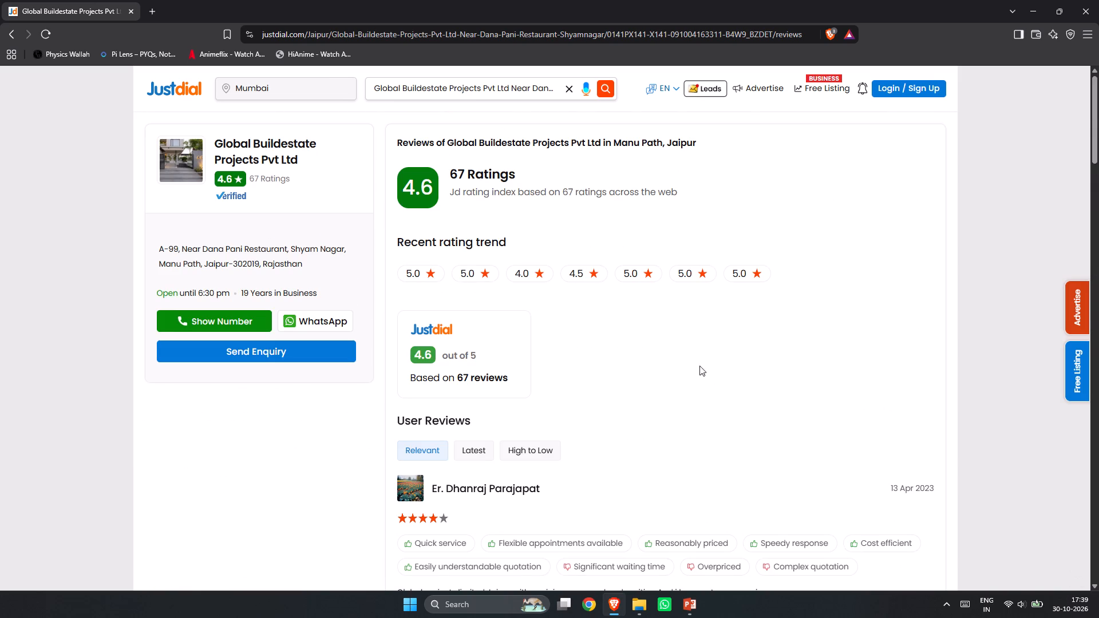
Open the company's main Justdial listing, dismiss the notification request, and open its All photos gallery at the building photo.
left_click(181, 172)
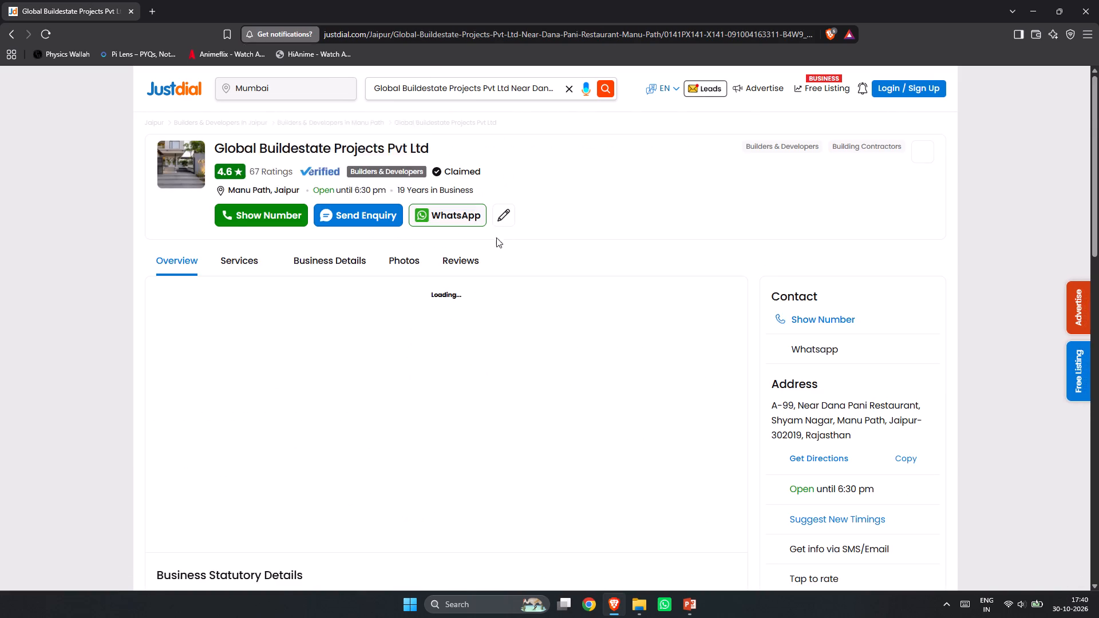
left_click(397, 134)
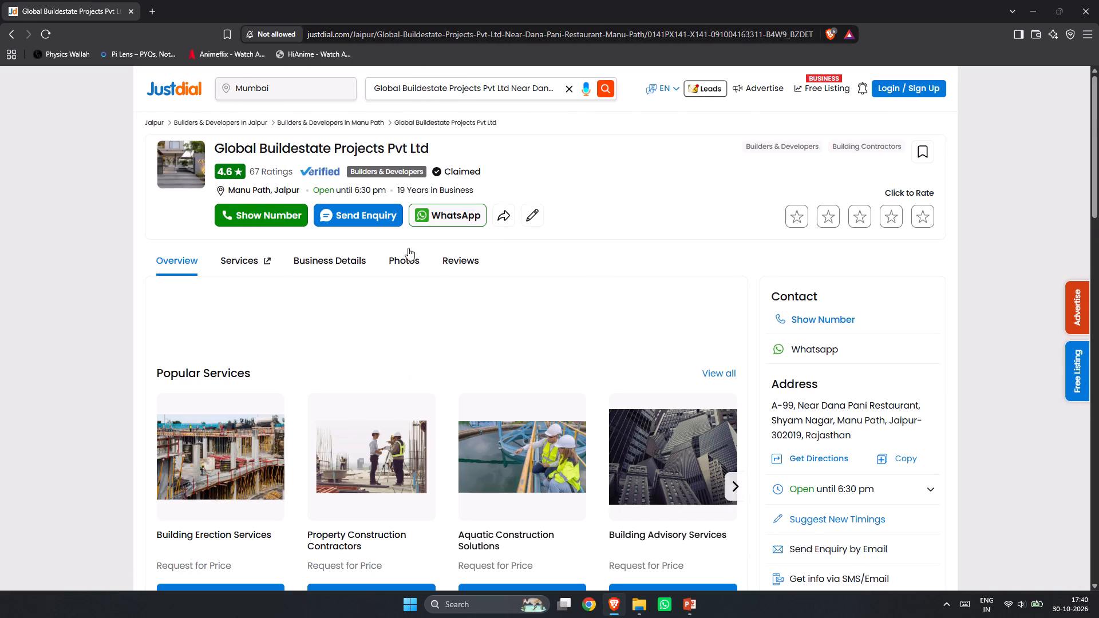
scroll(496, 318, "down", 2)
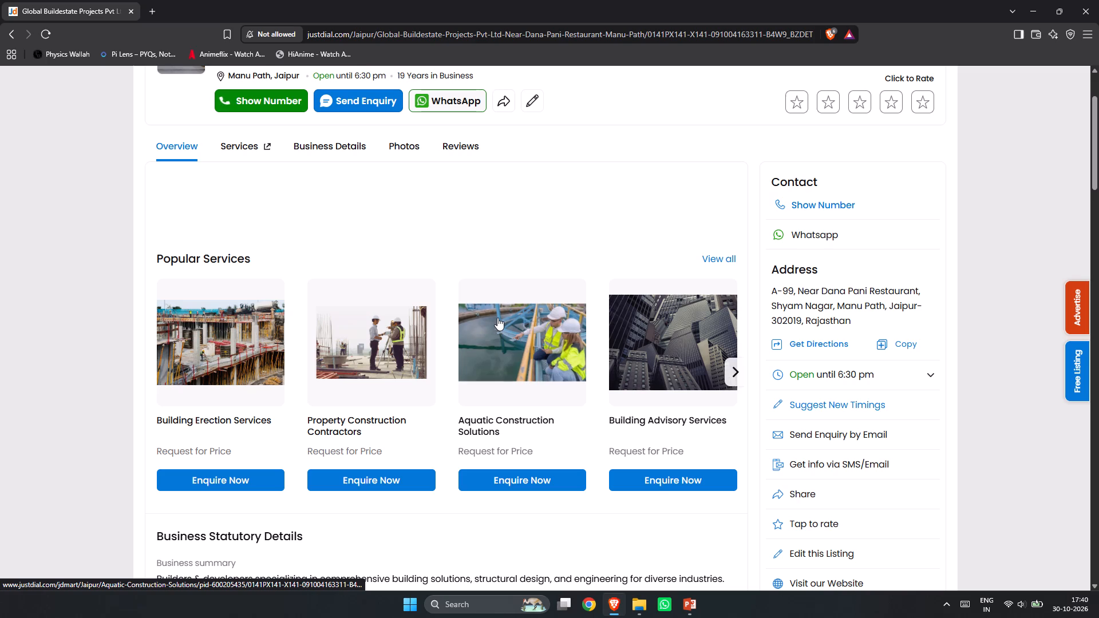
scroll(497, 314, "down", 6)
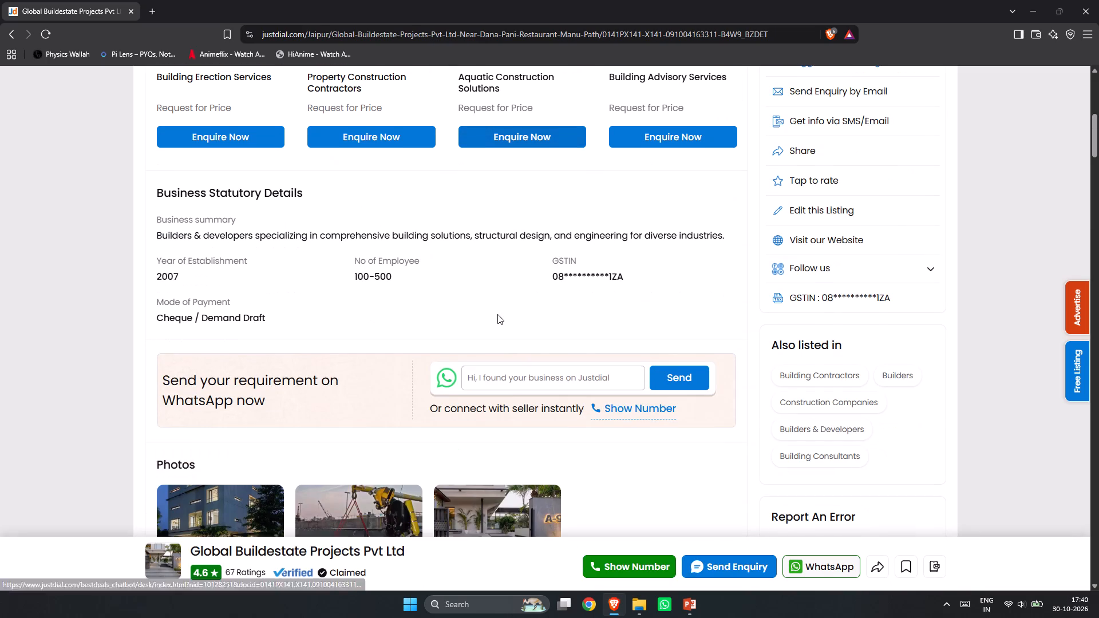
scroll(497, 314, "down", 4)
left_click(253, 298)
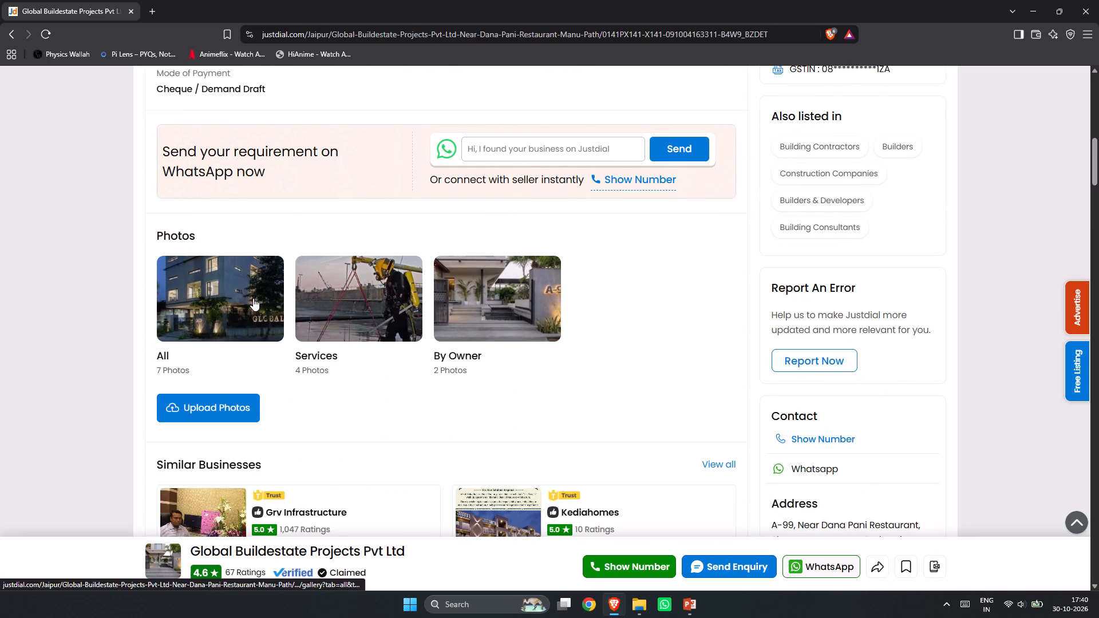
Open the gallery's Global building photo as a standalone image in a new tab.
right_click(487, 319)
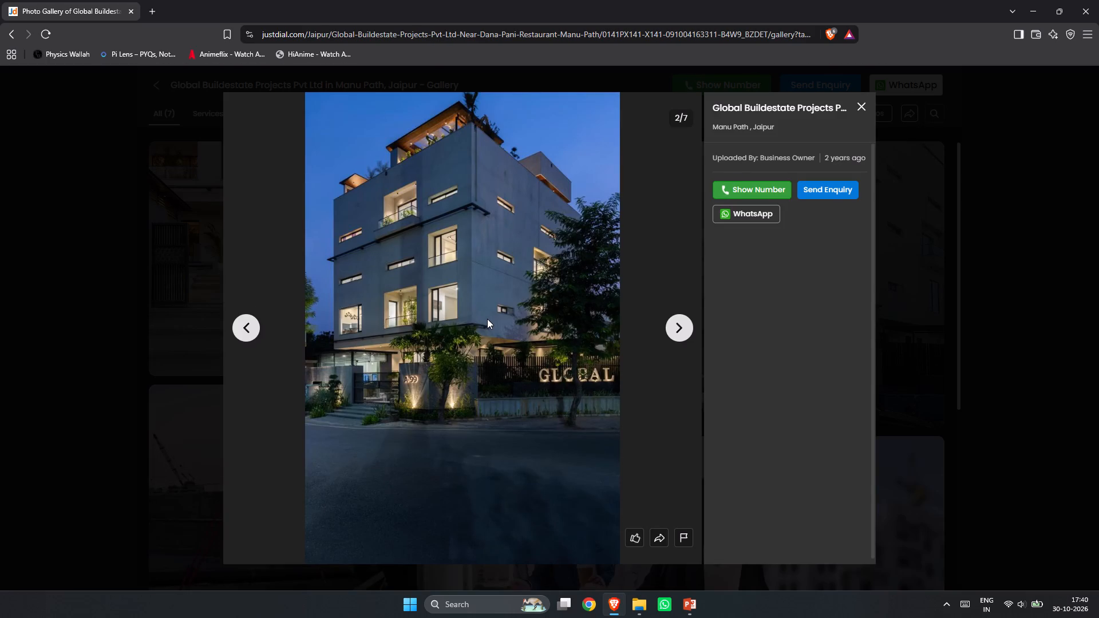
right_click(499, 330)
right_click(499, 330)
left_click_drag(503, 405, 509, 314)
left_click_drag(509, 315, 155, 13)
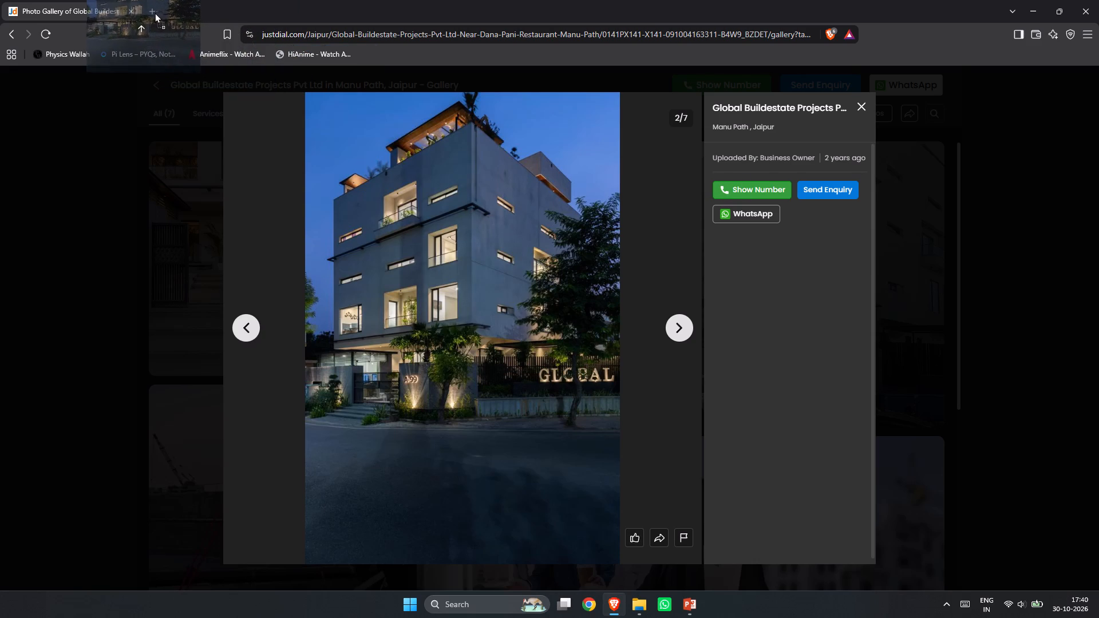
left_click_drag(155, 13, 152, 8)
left_click(152, 8)
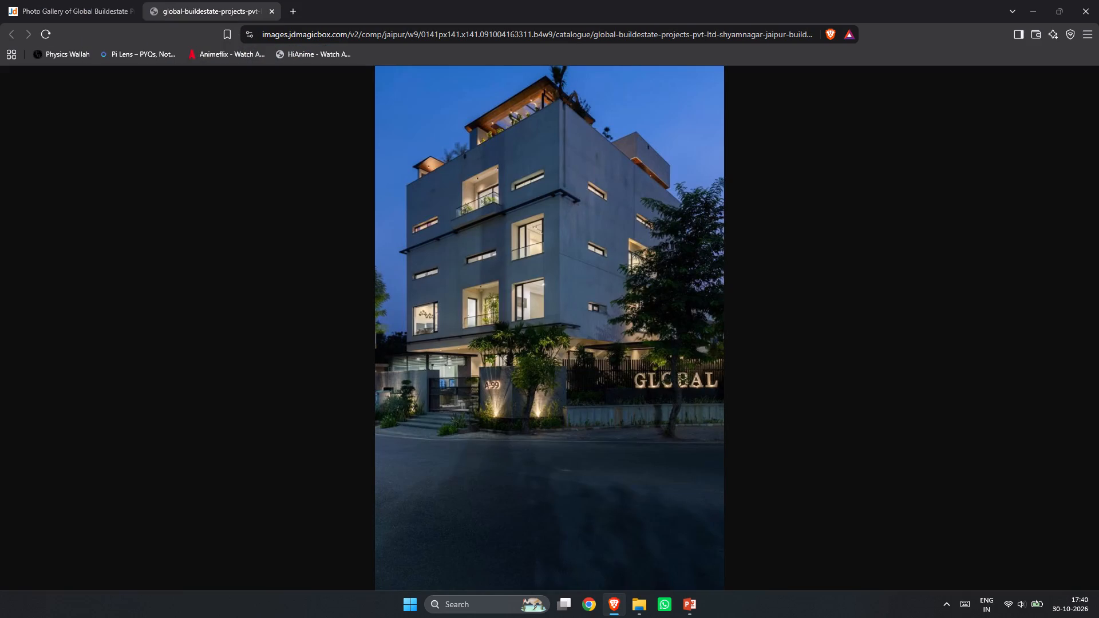
Save the building image to Downloads under its suggested name, with the file type set to All Files.
right_click(529, 365)
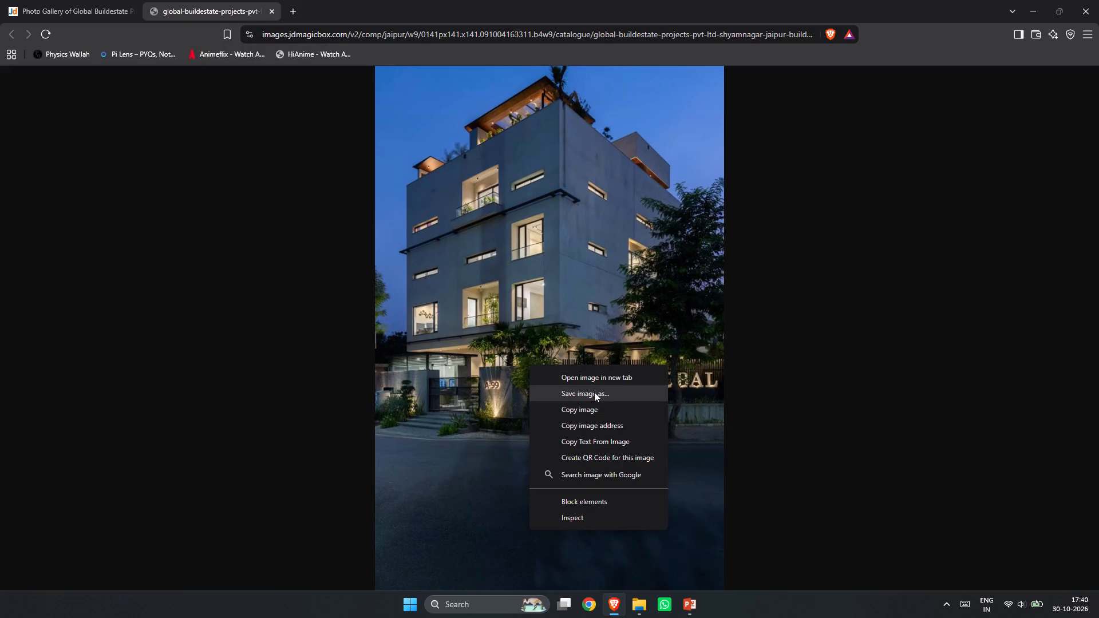
left_click(596, 400)
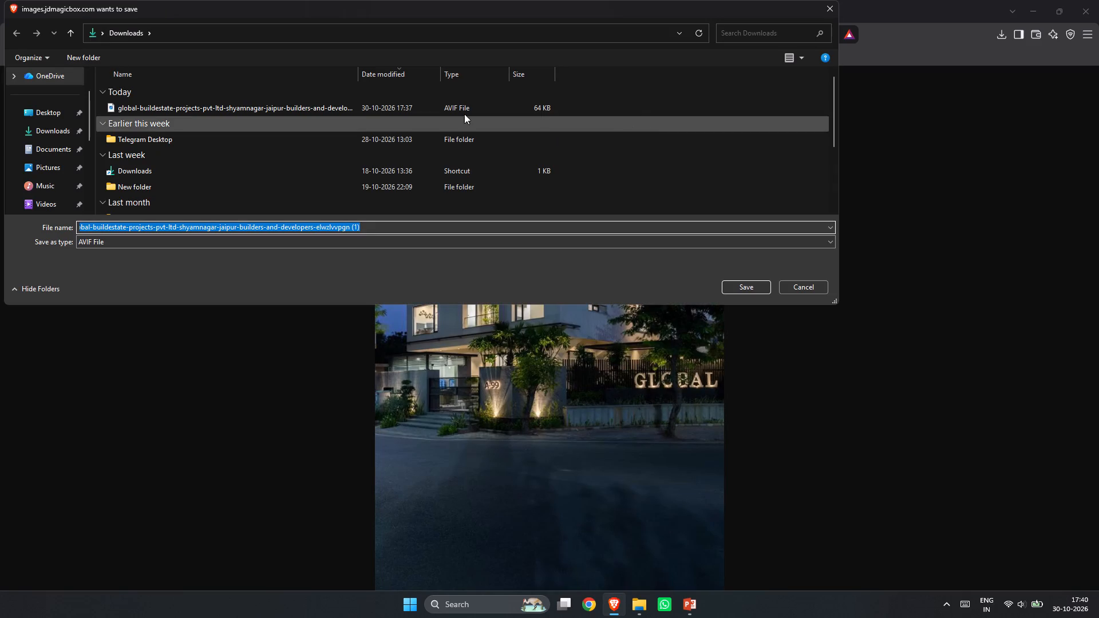
left_click(51, 136)
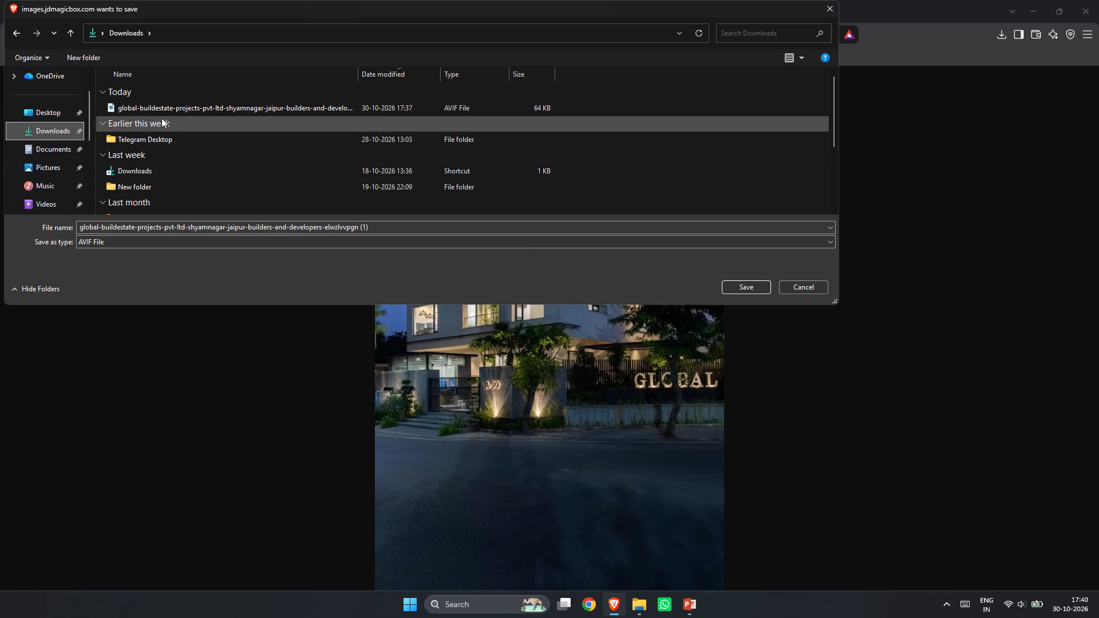
double_click(53, 131)
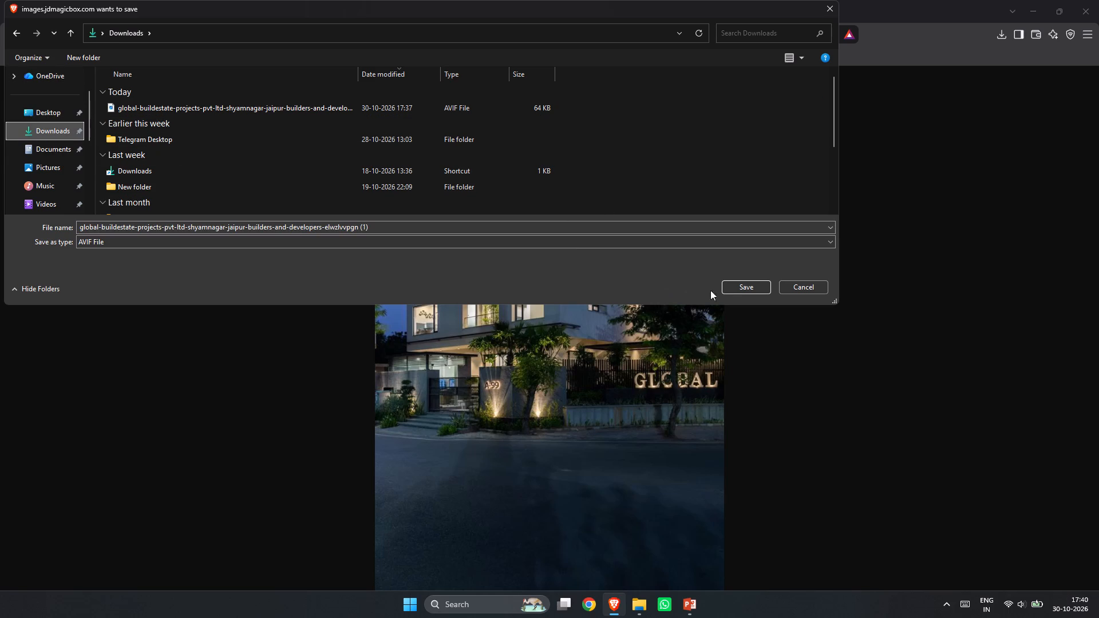
left_click(747, 243)
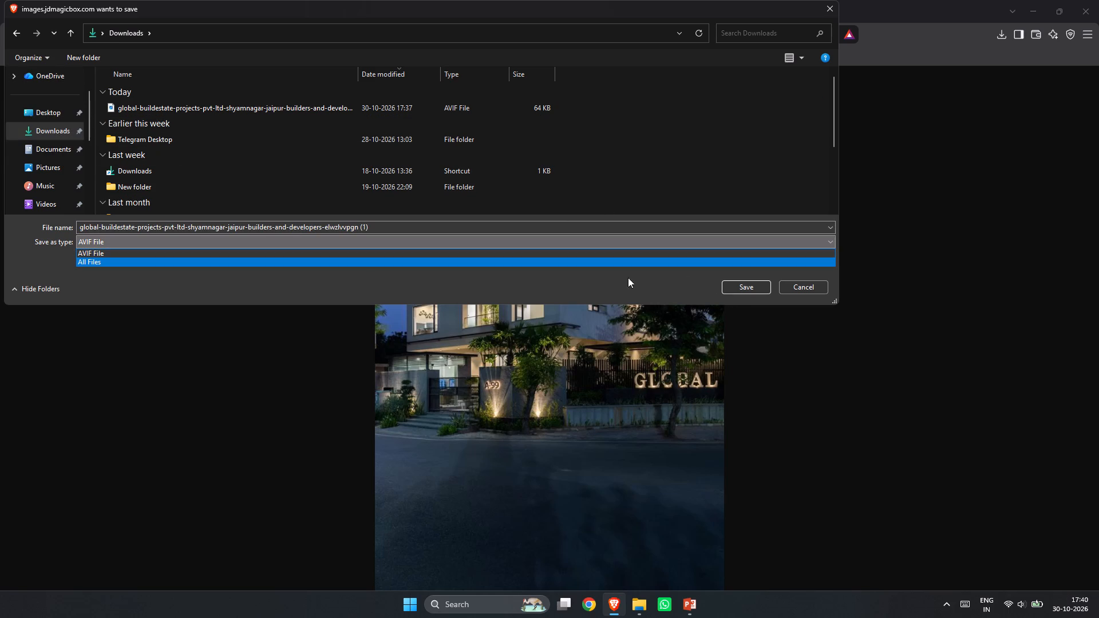
left_click(314, 265)
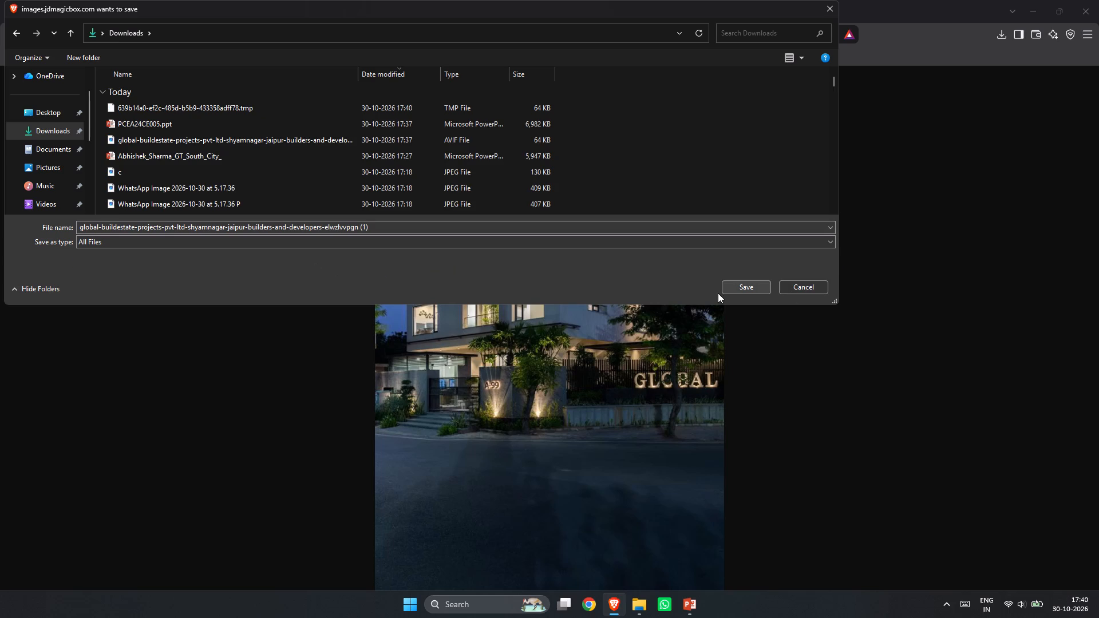
left_click(737, 287)
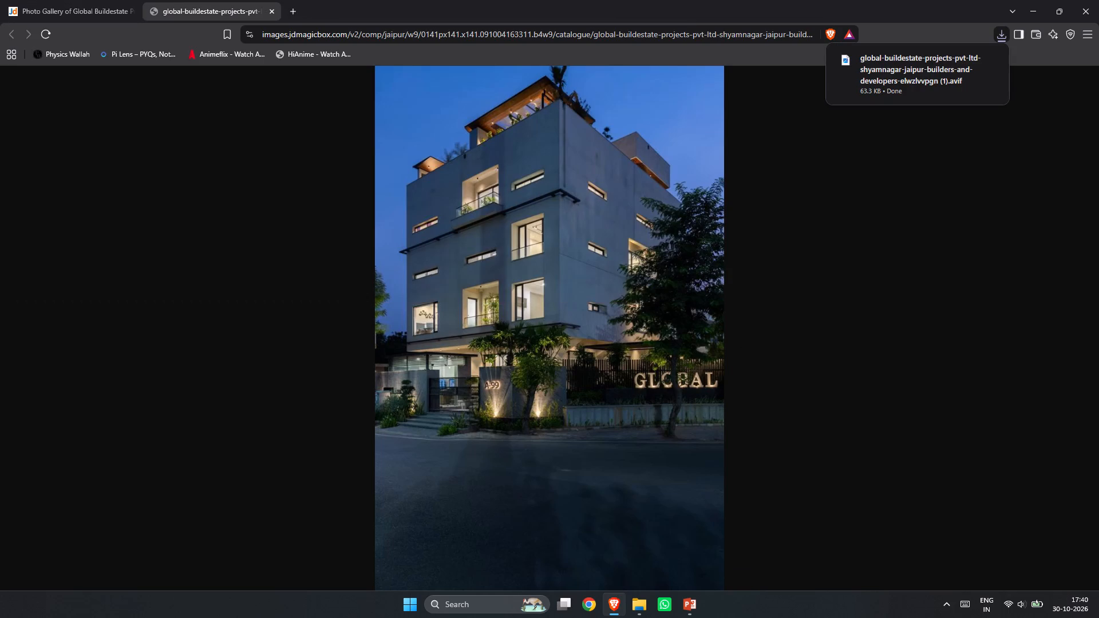
Return to PowerPoint, show All Files in the picture chooser, and replace the building picture with the newest Global Buildestate AVIF.
right_click(626, 415)
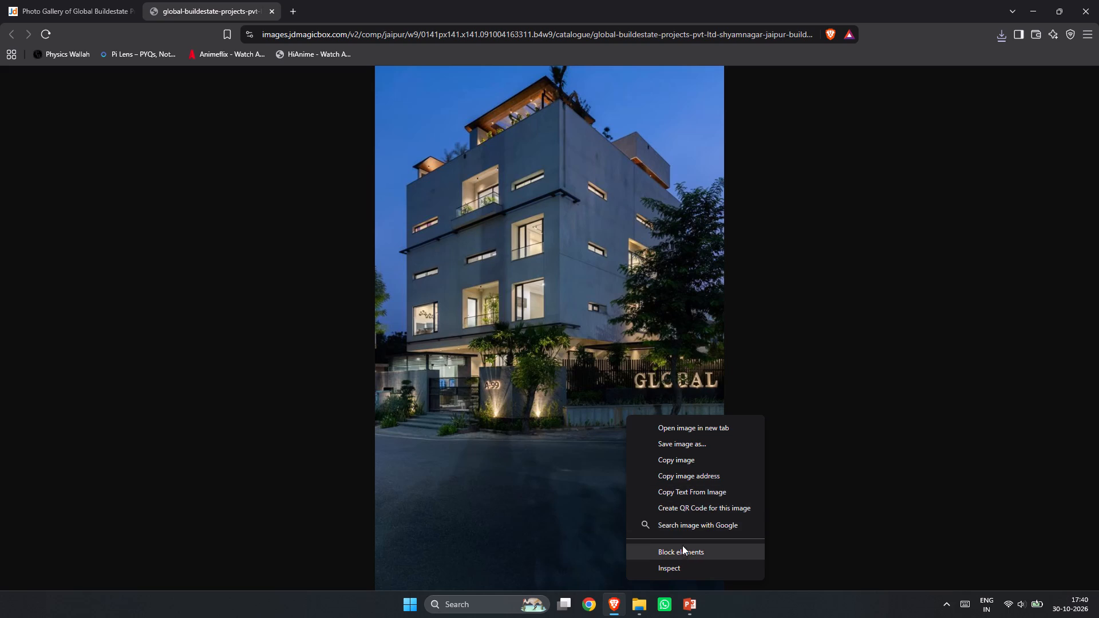
left_click(695, 603)
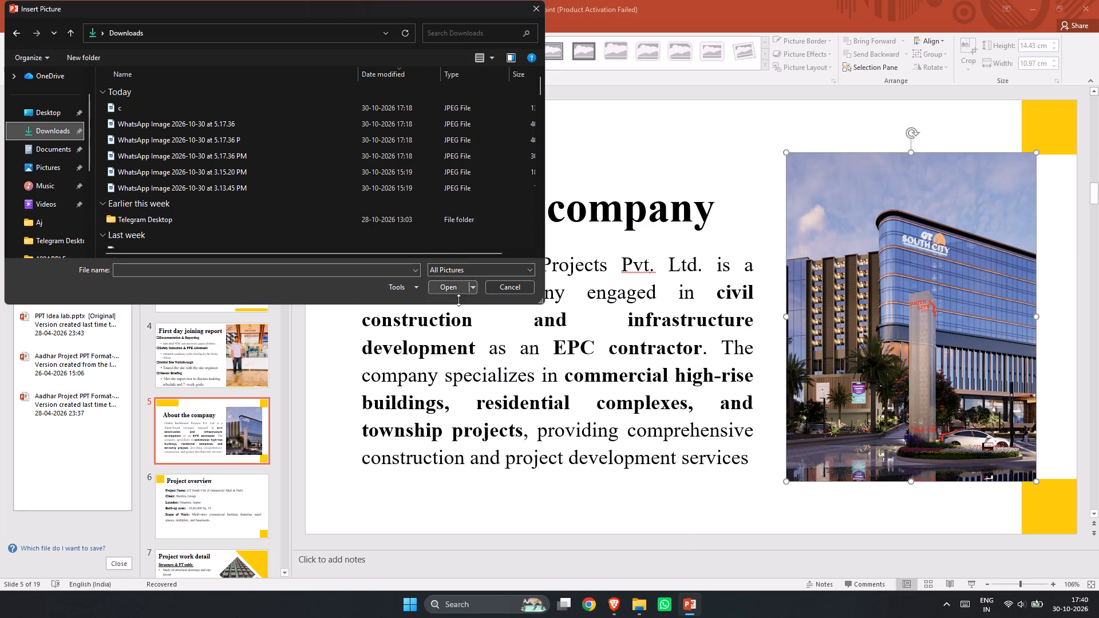
left_click(483, 274)
left_click(483, 284)
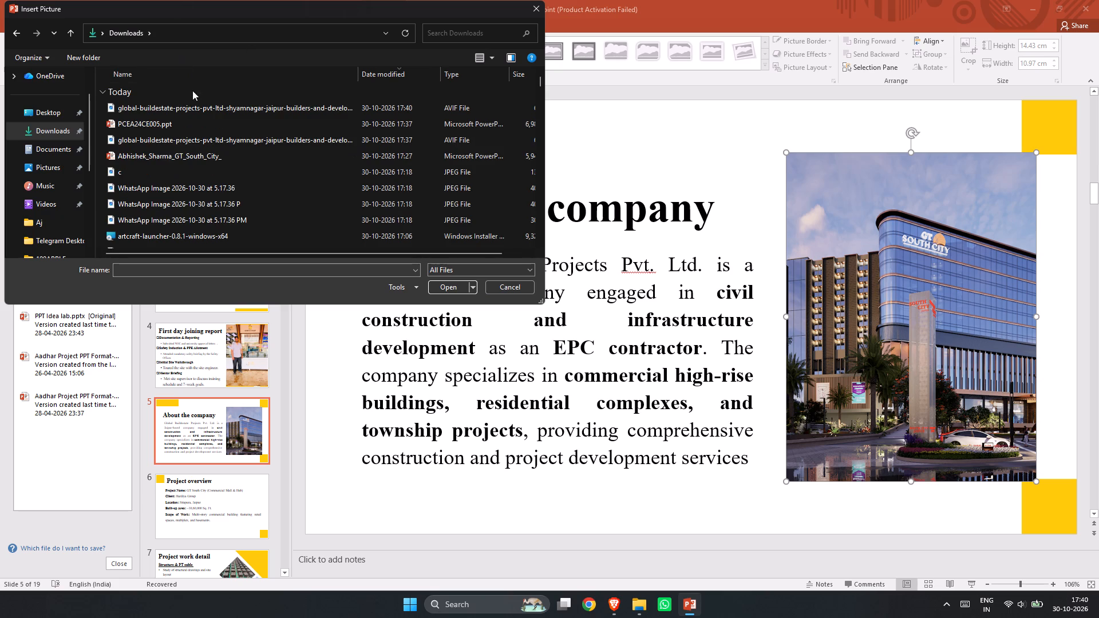
double_click(200, 105)
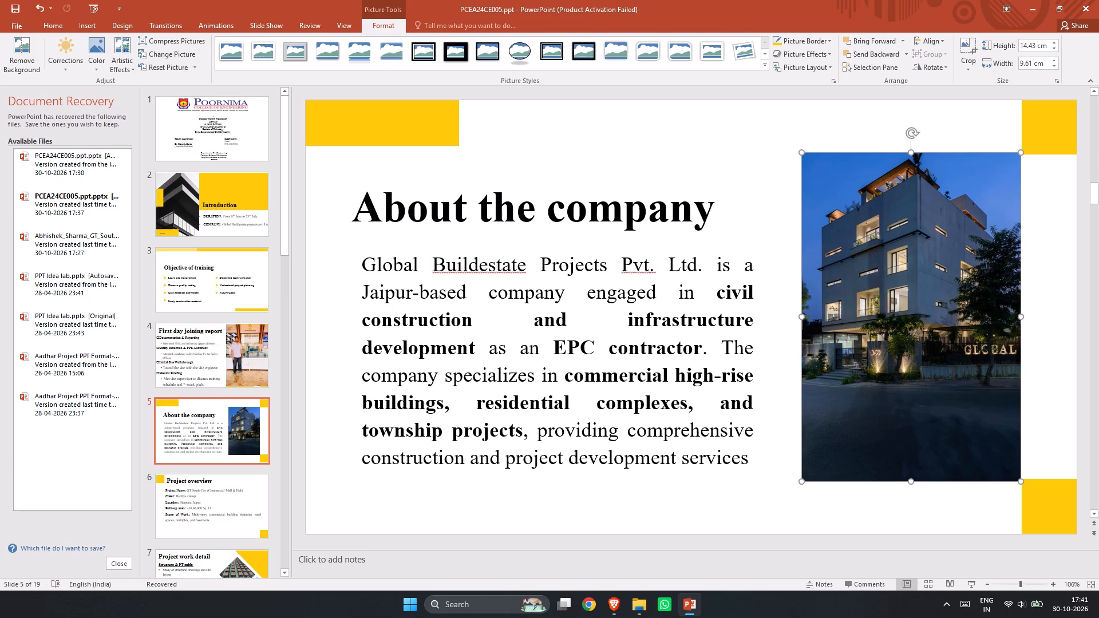
Ignore all spelling flags for the word Buildestate in the About the company paragraph.
left_click(469, 268)
left_click(469, 268)
right_click(469, 268)
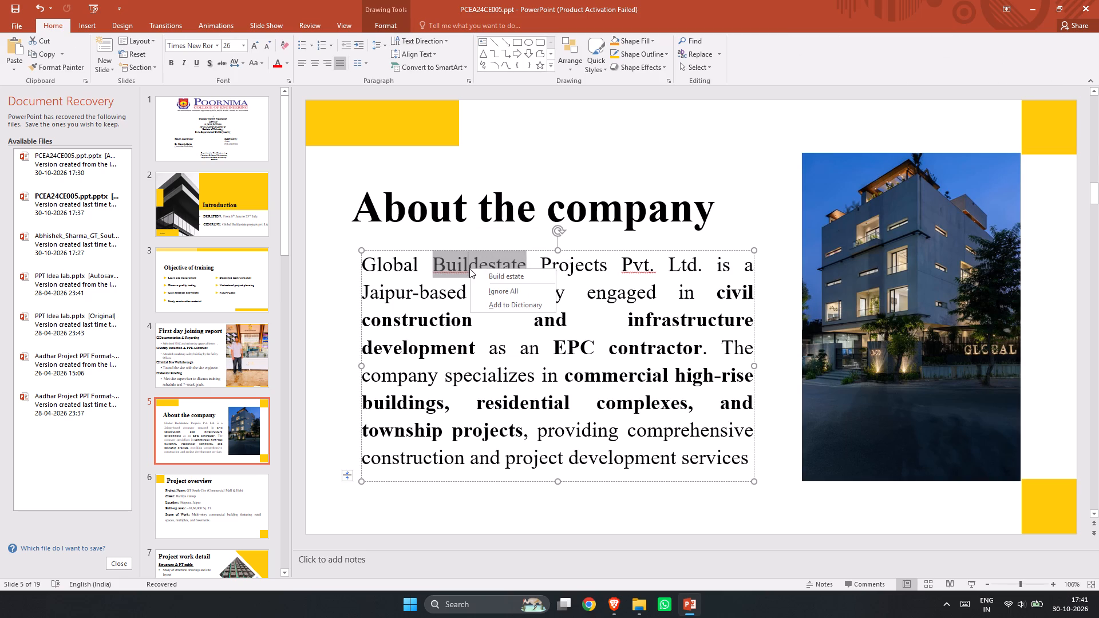
left_click(503, 297)
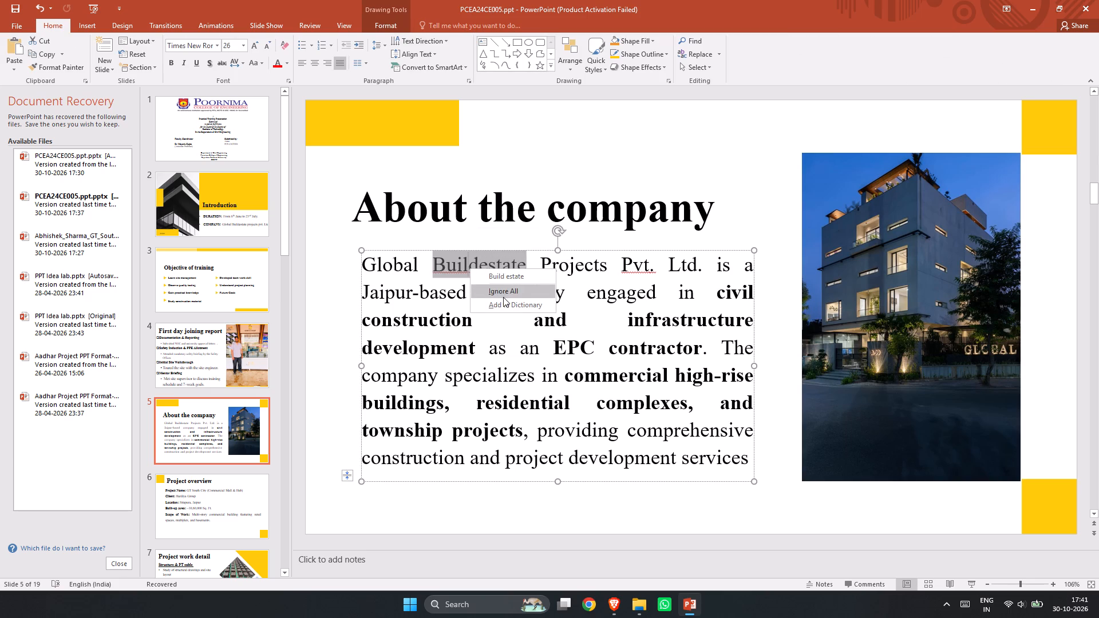
Ignore all spelling flags for the abbreviation Pvt. in the About the company paragraph.
left_click(631, 264)
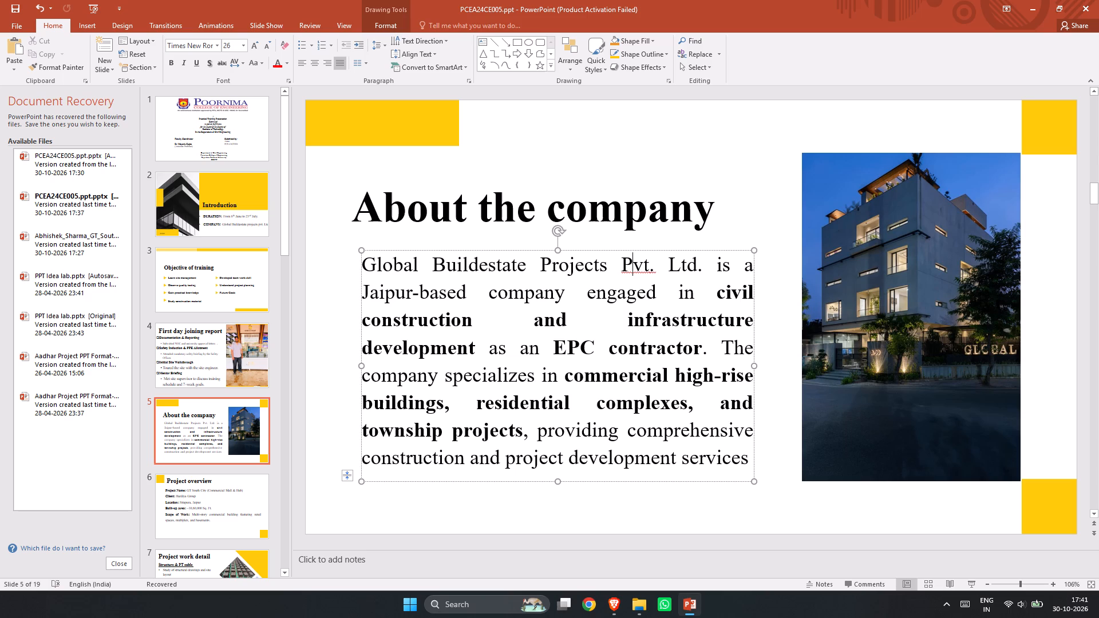
right_click(631, 264)
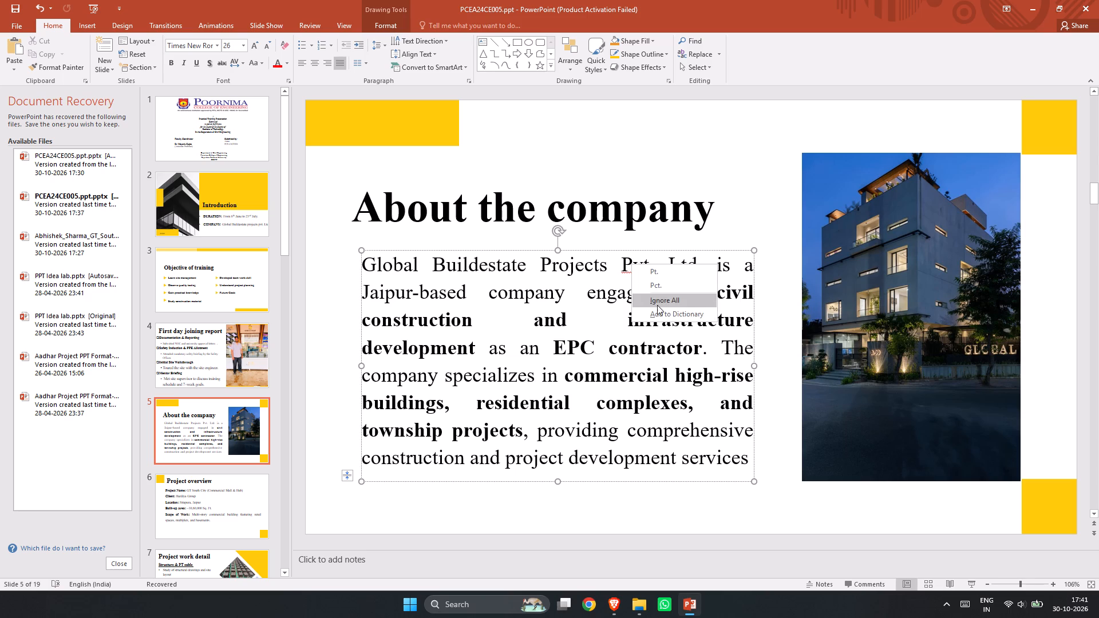
left_click(658, 307)
right_click(625, 273)
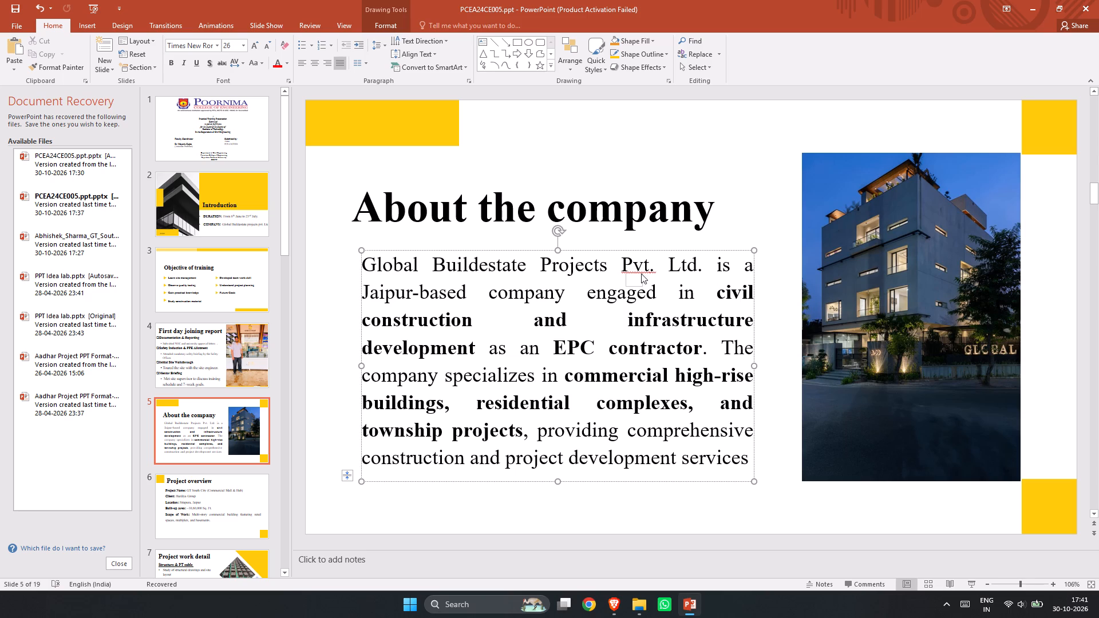
double_click(645, 262)
left_click(645, 262)
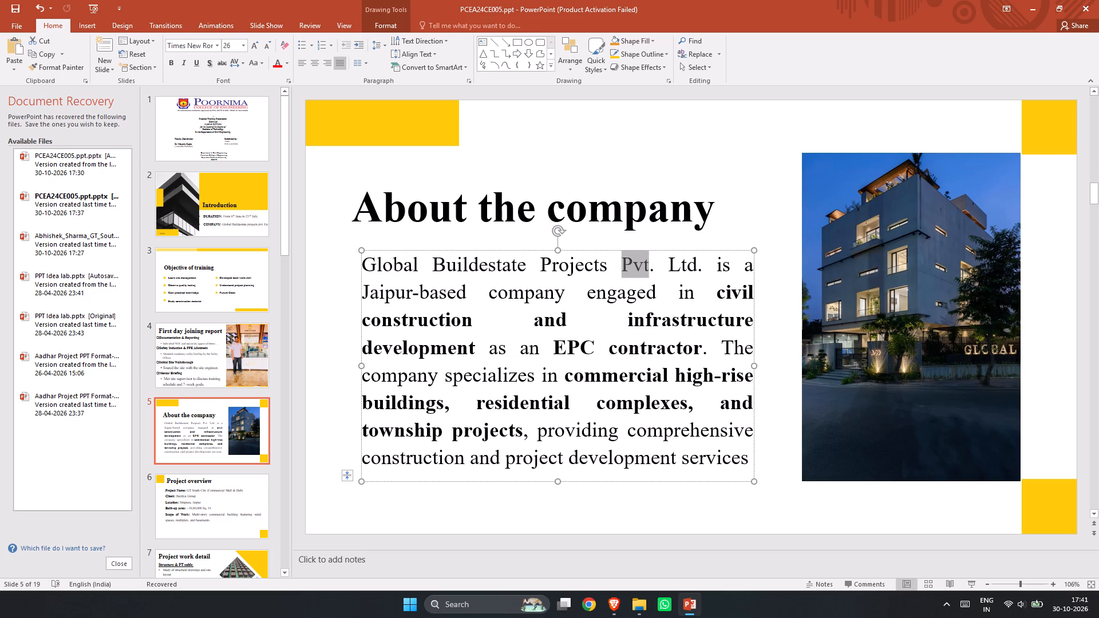
left_click(489, 196)
Review the Objective of training, First day joining report and Project overview slides.
left_click(232, 263)
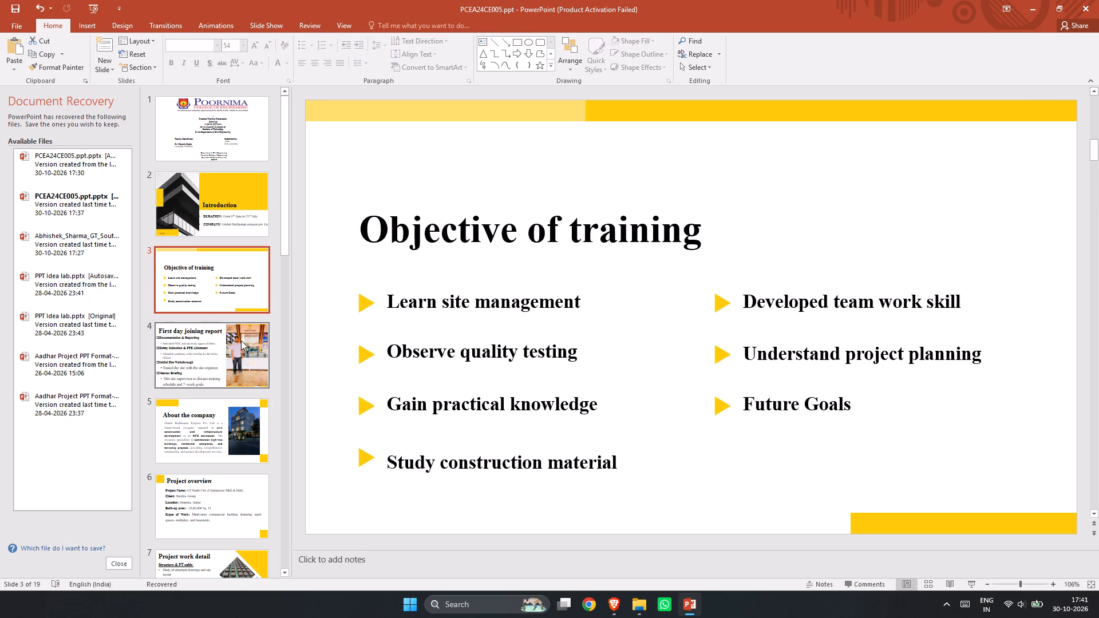
left_click(241, 340)
scroll(242, 342, "down", 1)
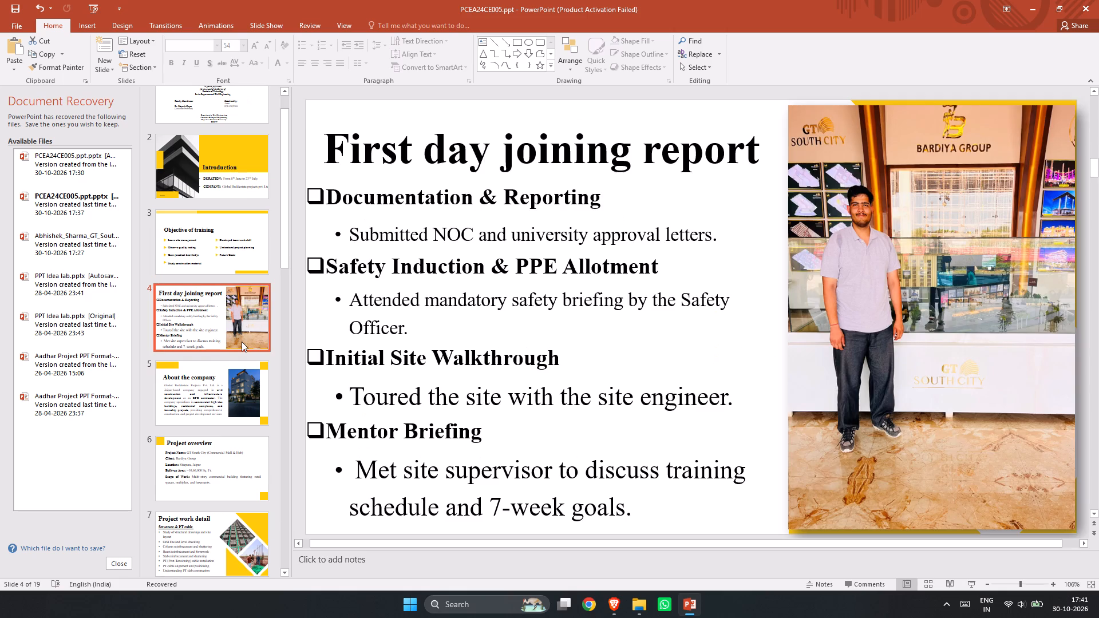
scroll(248, 362, "down", 2)
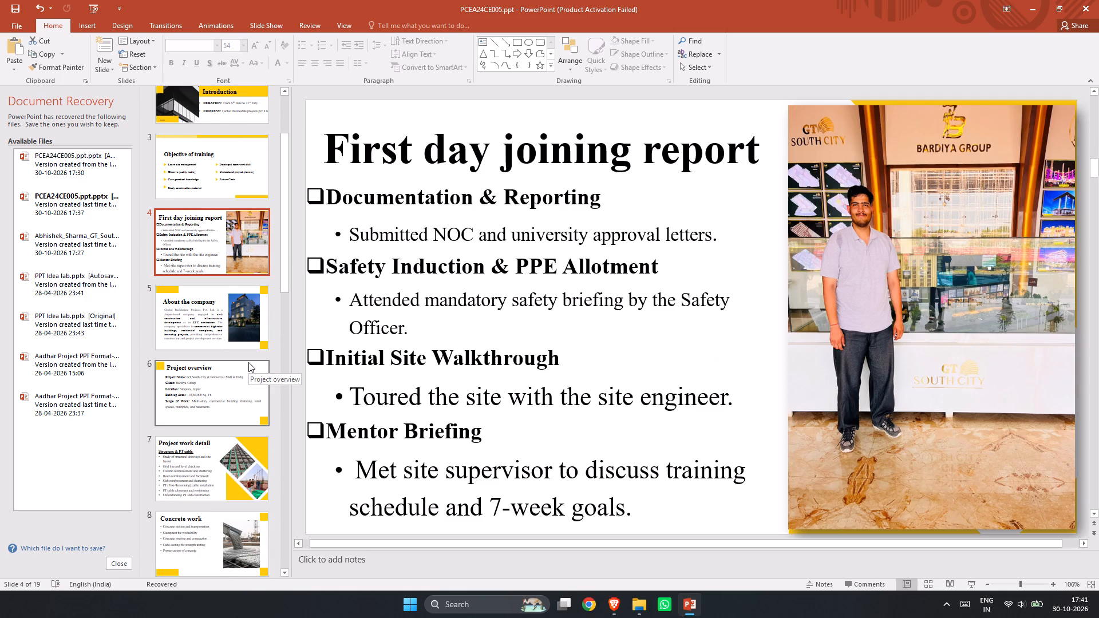
scroll(248, 360, "down", 3)
left_click(246, 253)
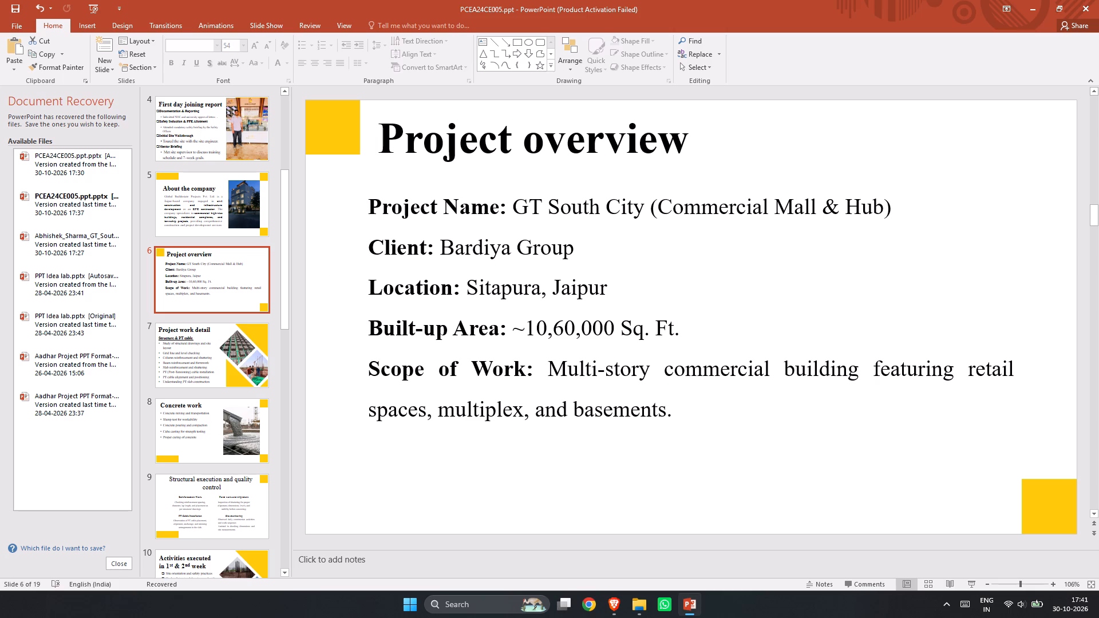
Switch to Brave and close the standalone building image tab and the Global Buildestate photo gallery tab.
left_click(612, 600)
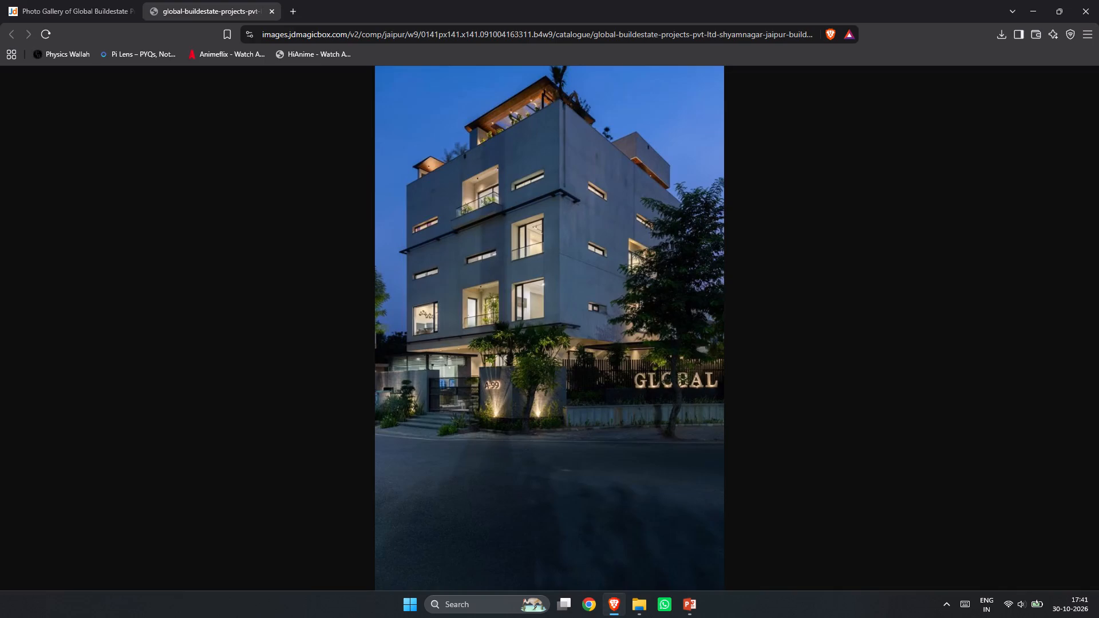
scroll(266, 13, "up", 1)
middle_click(266, 13)
scroll(52, 1, "up", 1)
middle_click(108, 0)
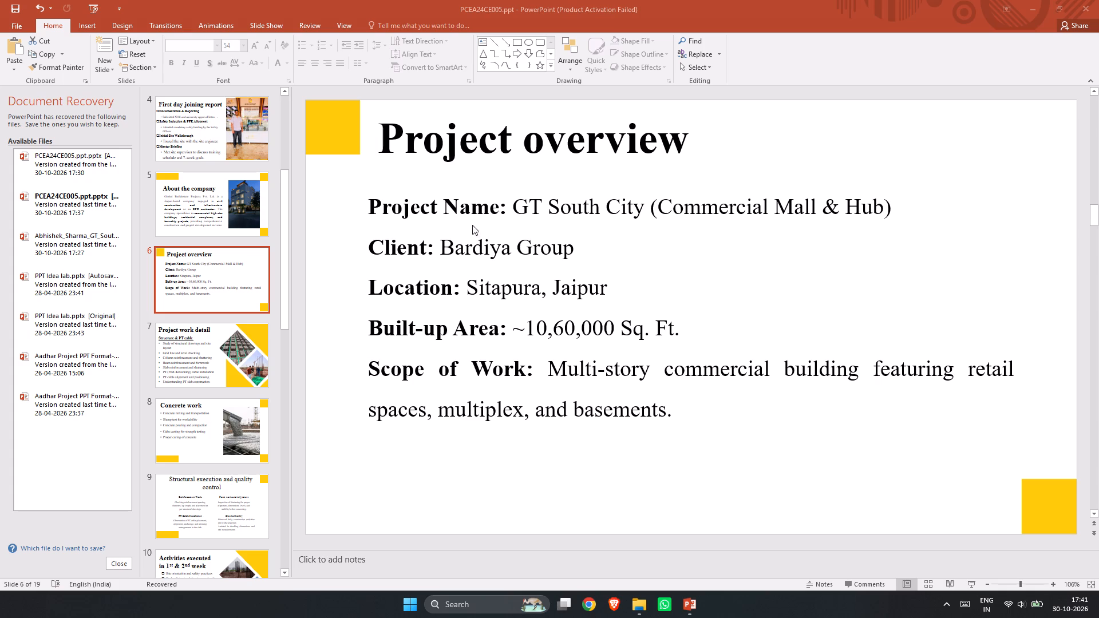
On the Project work detail slide, apply the rectangular drop-shadow picture style to the diamond-shaped reinforcement grid photo.
left_click(190, 387)
left_click(207, 363)
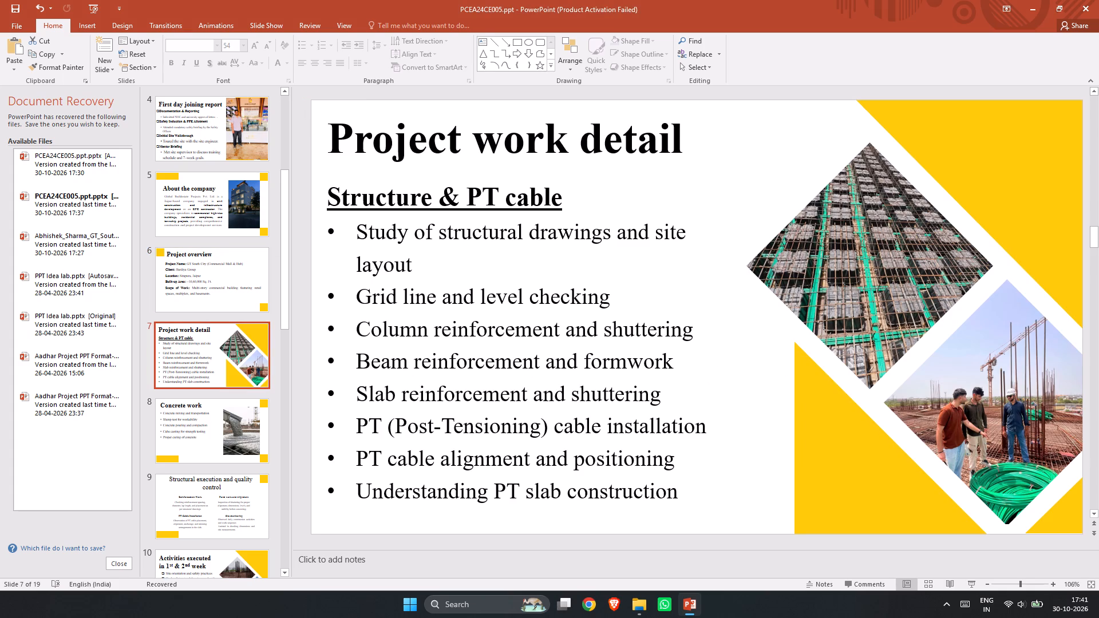
left_click(942, 252)
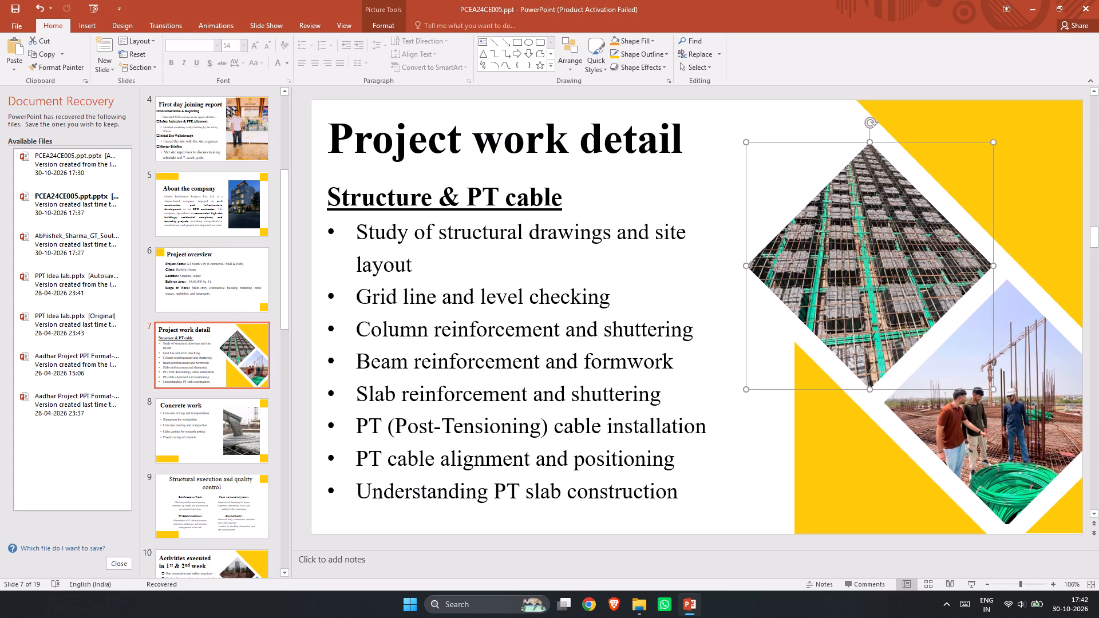
right_click(881, 265)
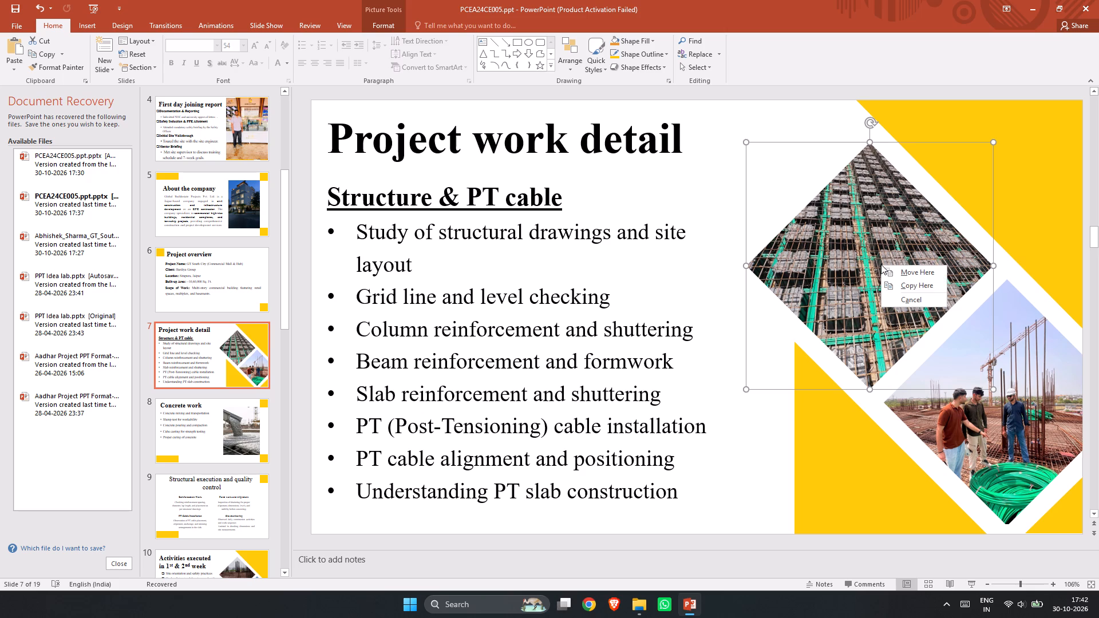
left_click(795, 232)
triple_click(795, 232)
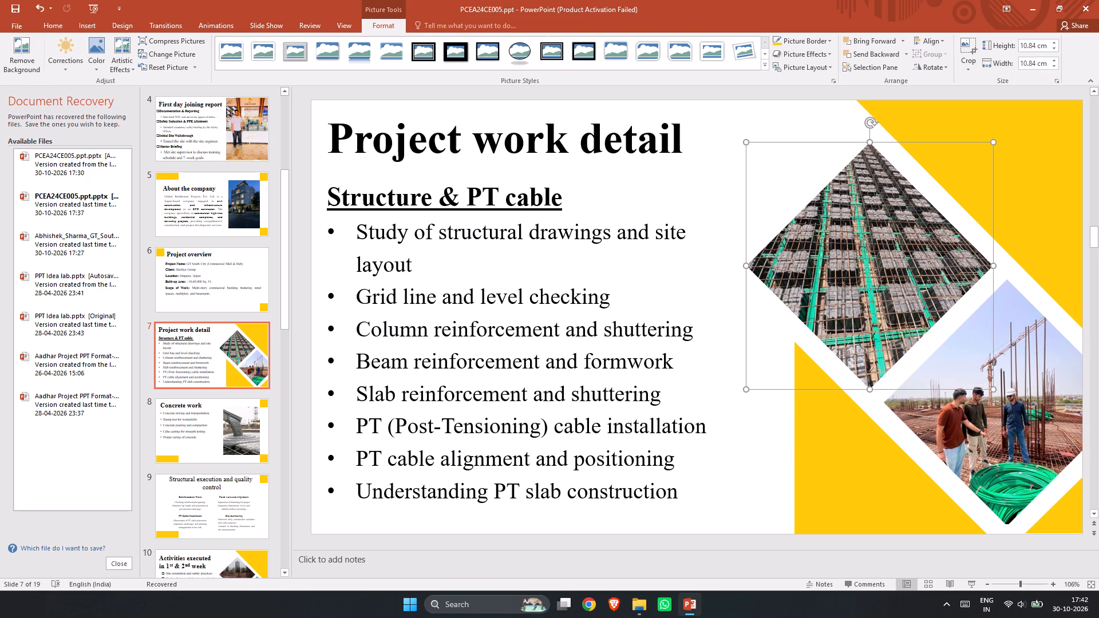
left_click(338, 51)
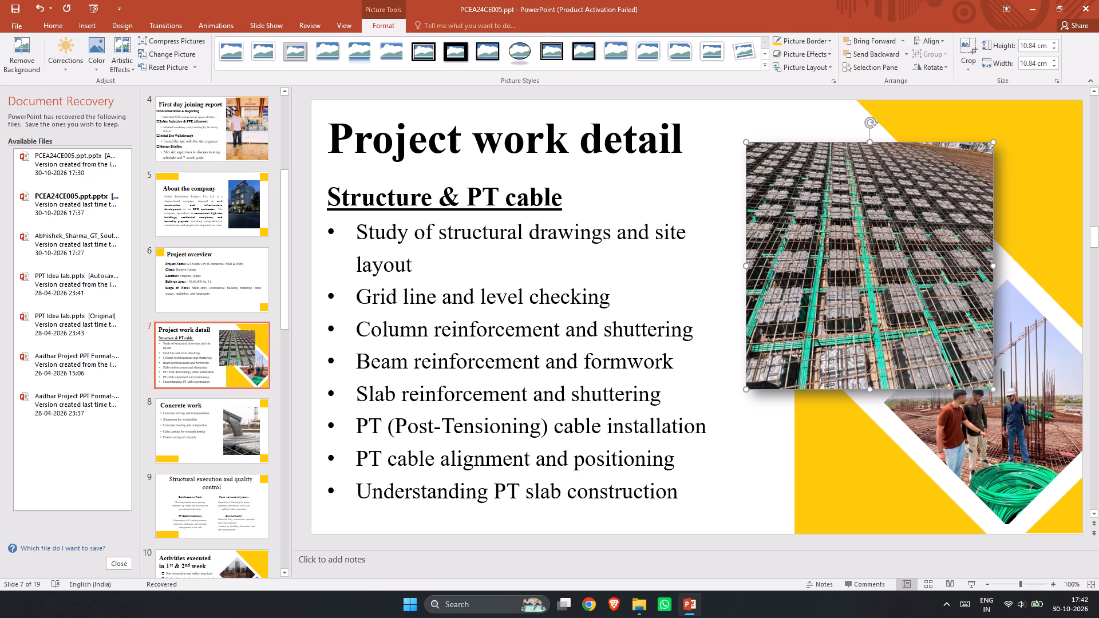
Align the grid photo with the yellow block's left edge and stretch it to the full slide height, 19.05 cm.
left_click_drag(915, 294, 970, 274)
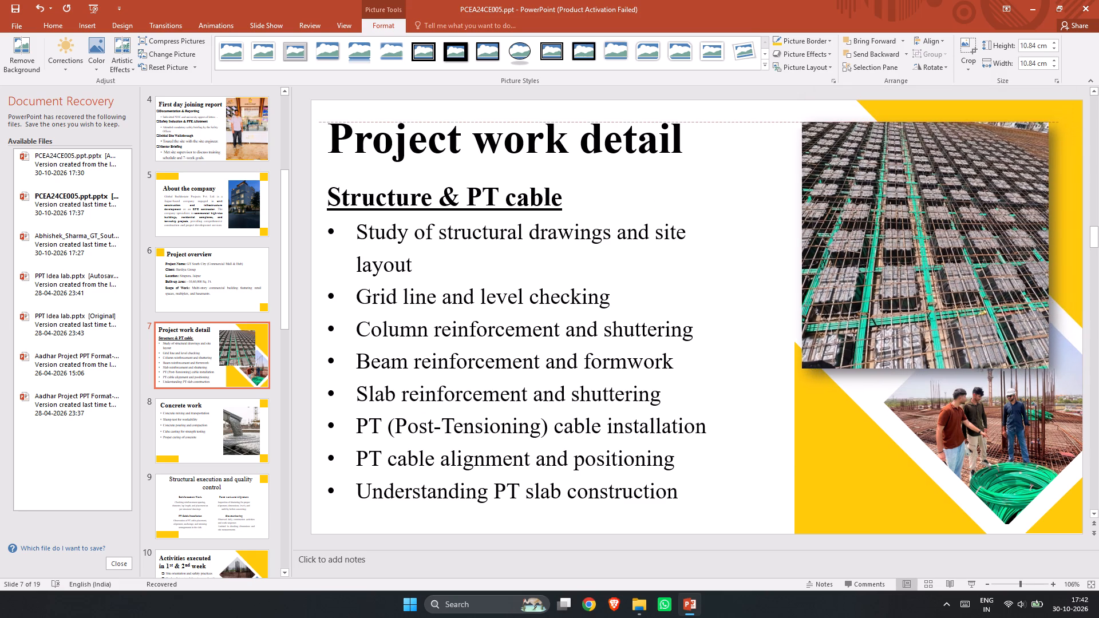
left_click_drag(970, 274, 962, 276)
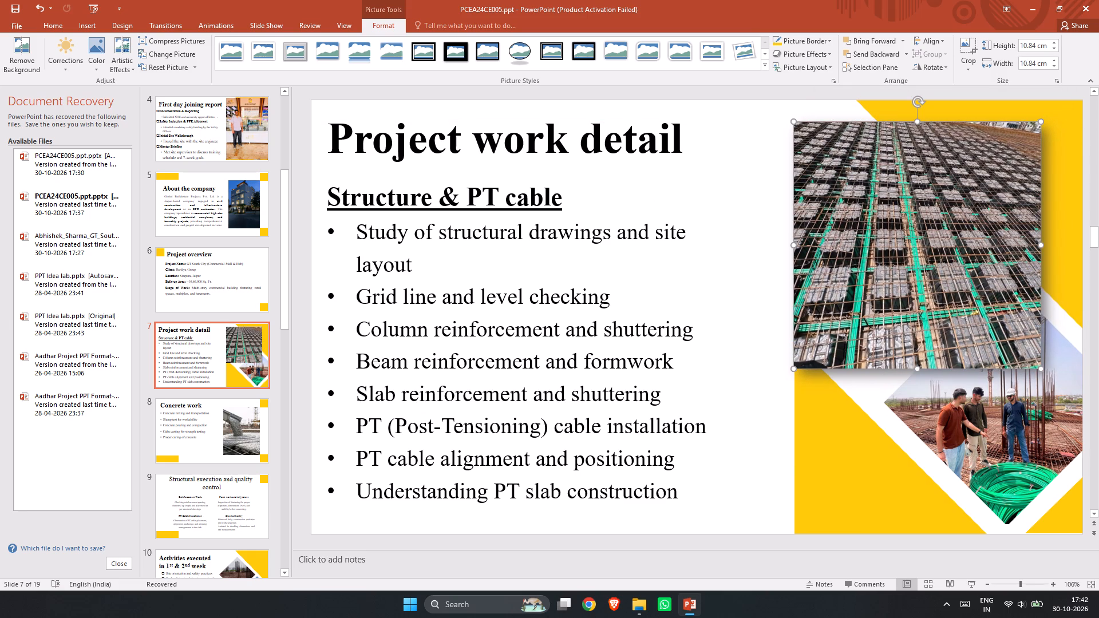
left_click(918, 126)
left_click_drag(917, 123, 916, 98)
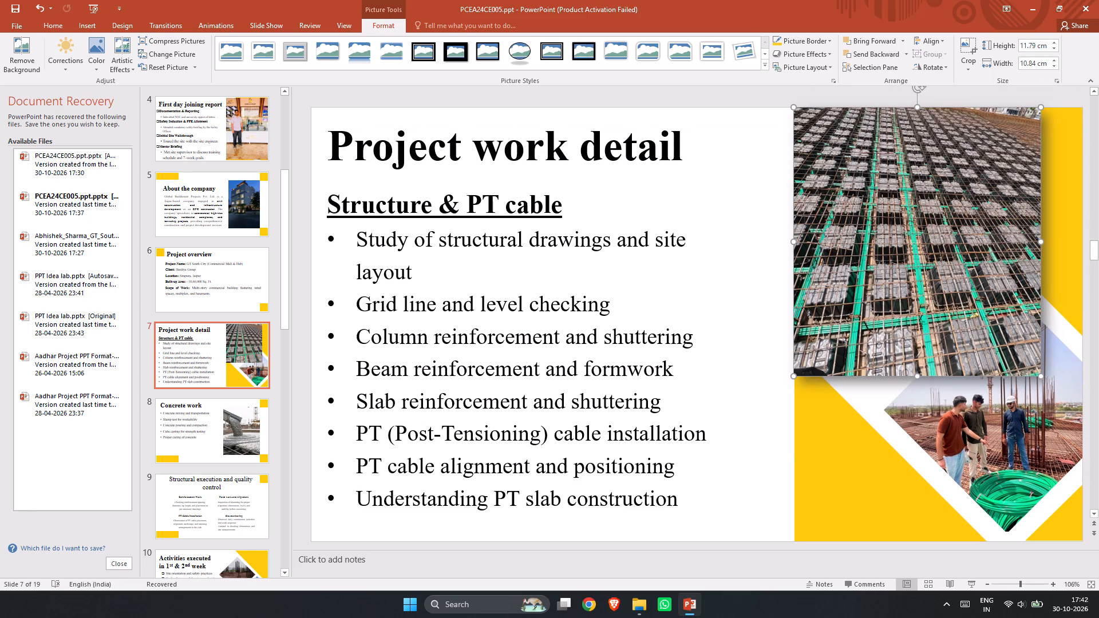
left_click_drag(918, 375, 938, 449)
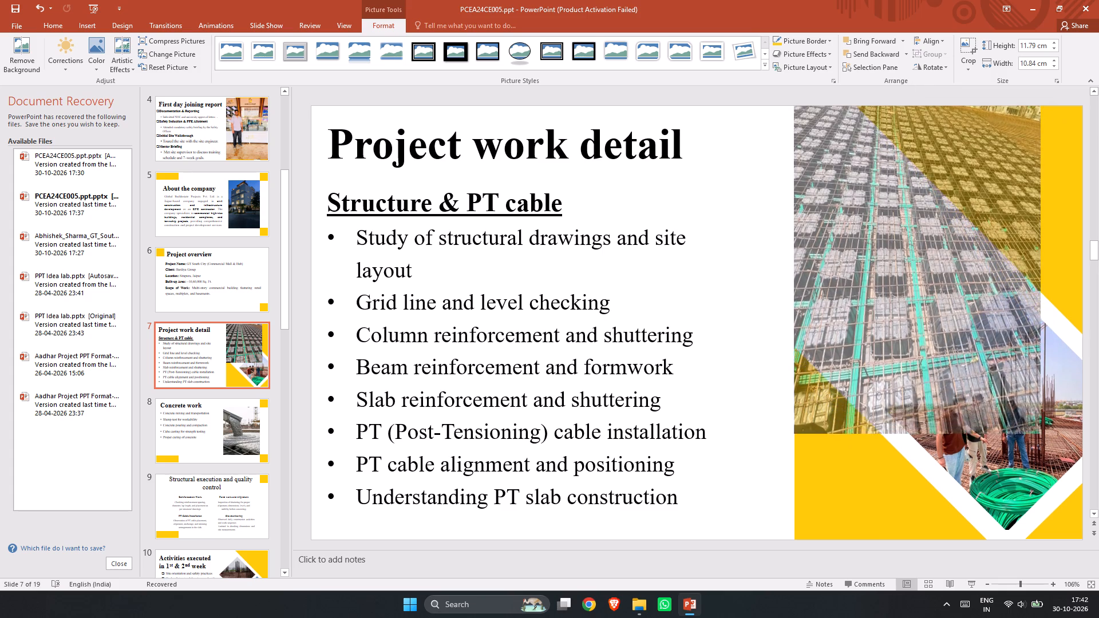
left_click_drag(938, 449, 957, 541)
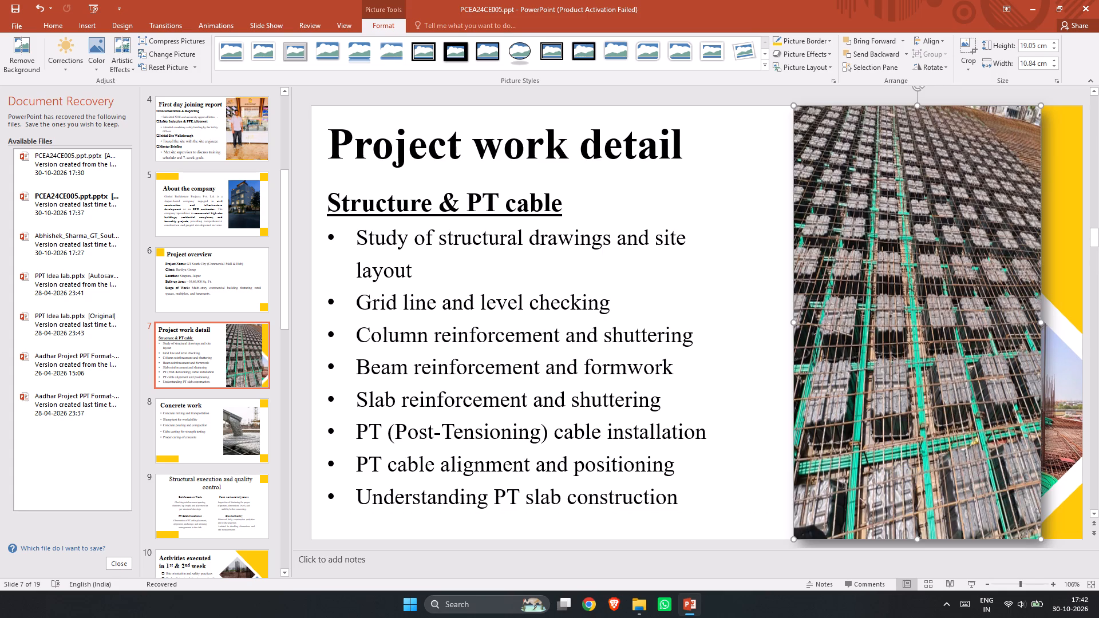
Delete the site workers picture behind the grid photo along with its empty picture placeholder.
triple_click(1062, 451)
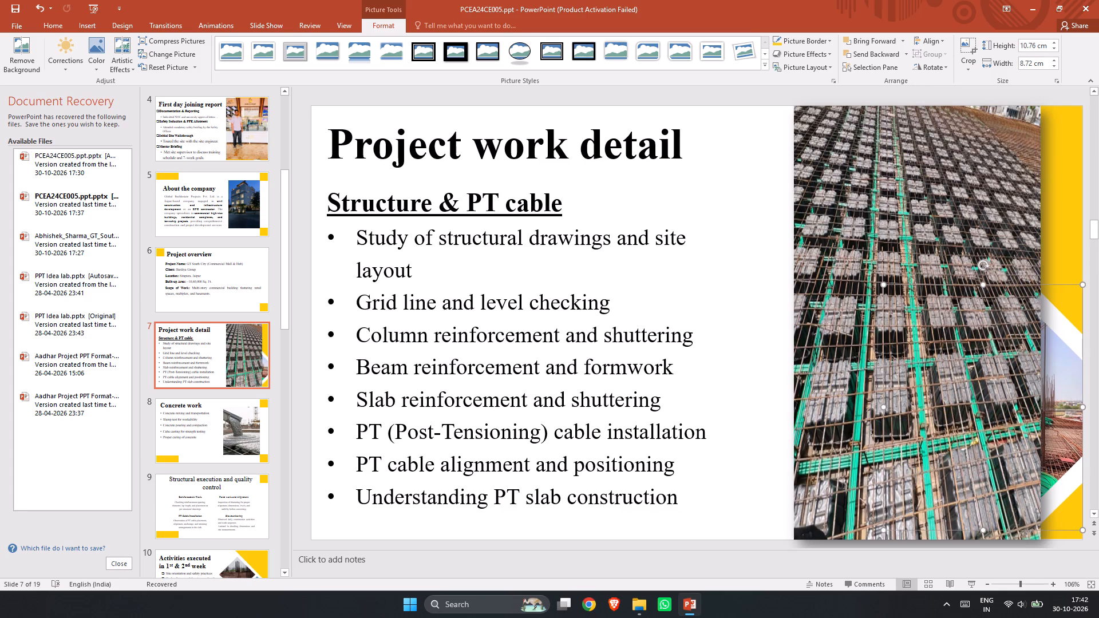
key("Delete")
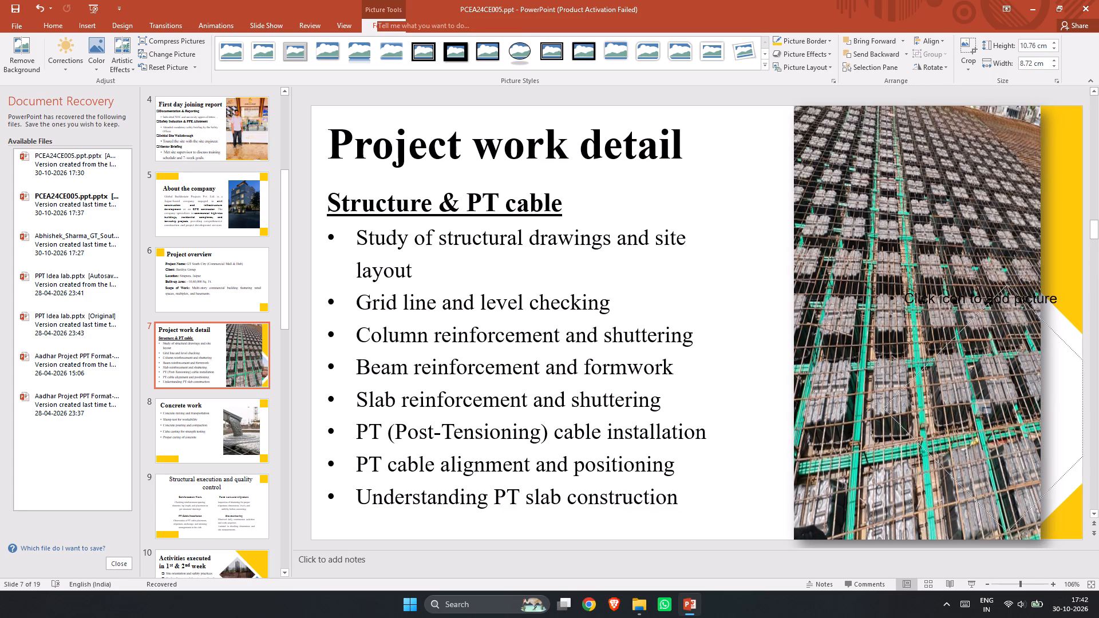
key("Delete")
double_click(1061, 446)
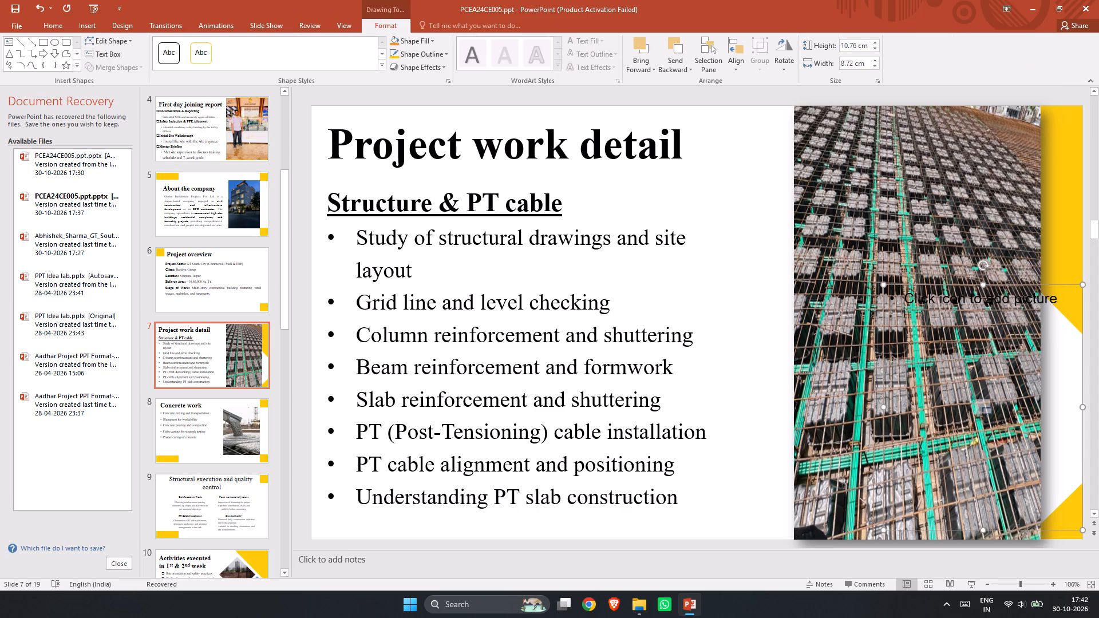
key("Delete")
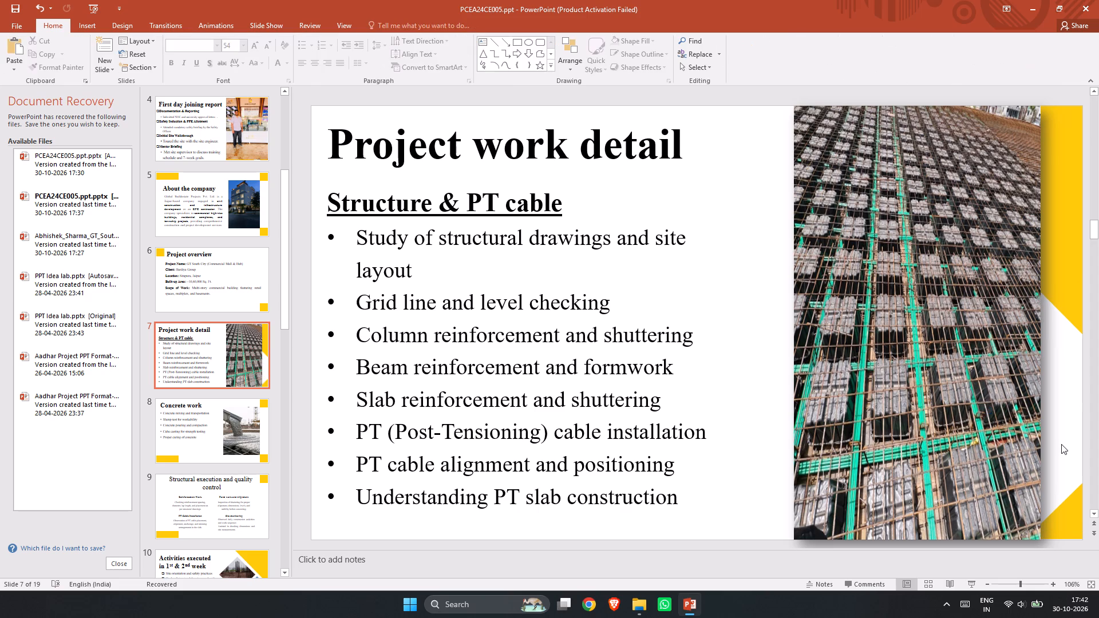
Widen the grid photo so it reaches the slide's right edge.
left_click(1009, 366)
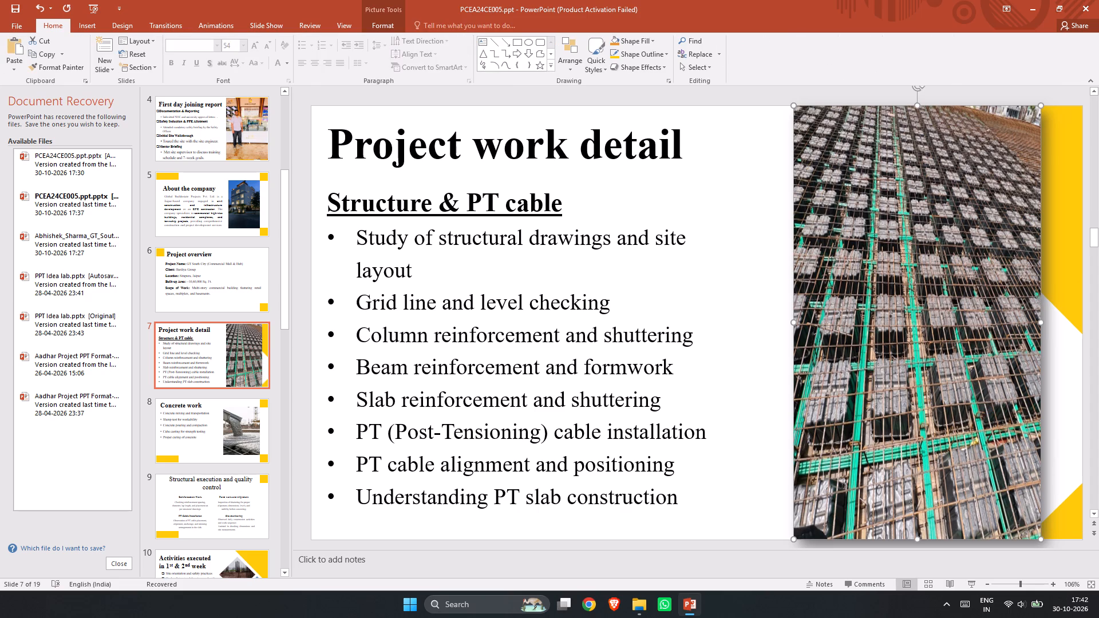
left_click_drag(1041, 322, 1065, 324)
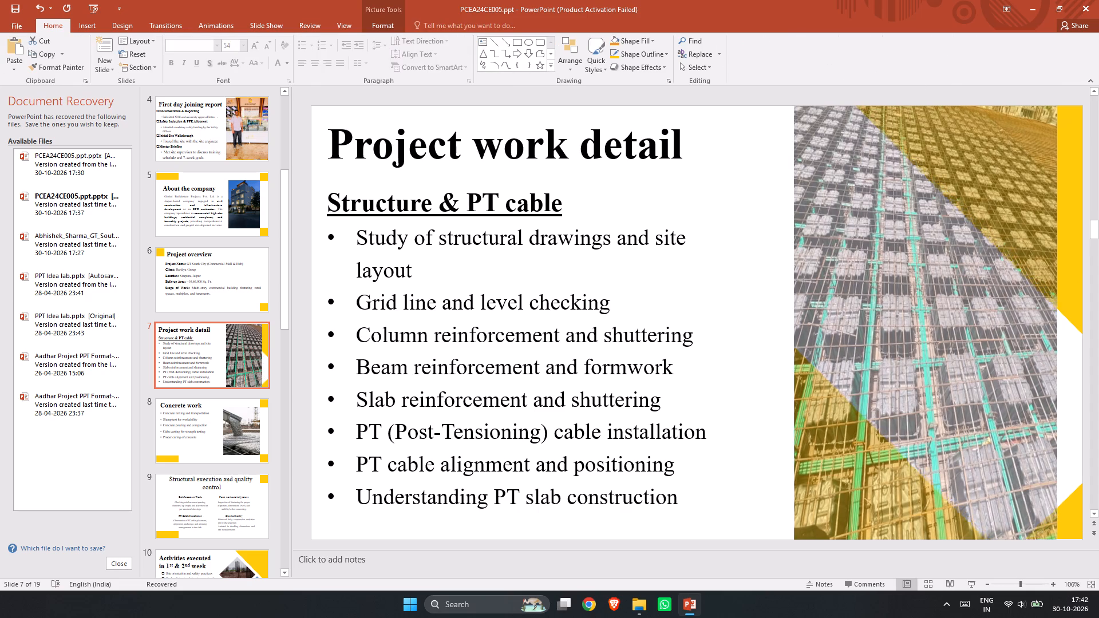
left_click_drag(1065, 324, 1082, 329)
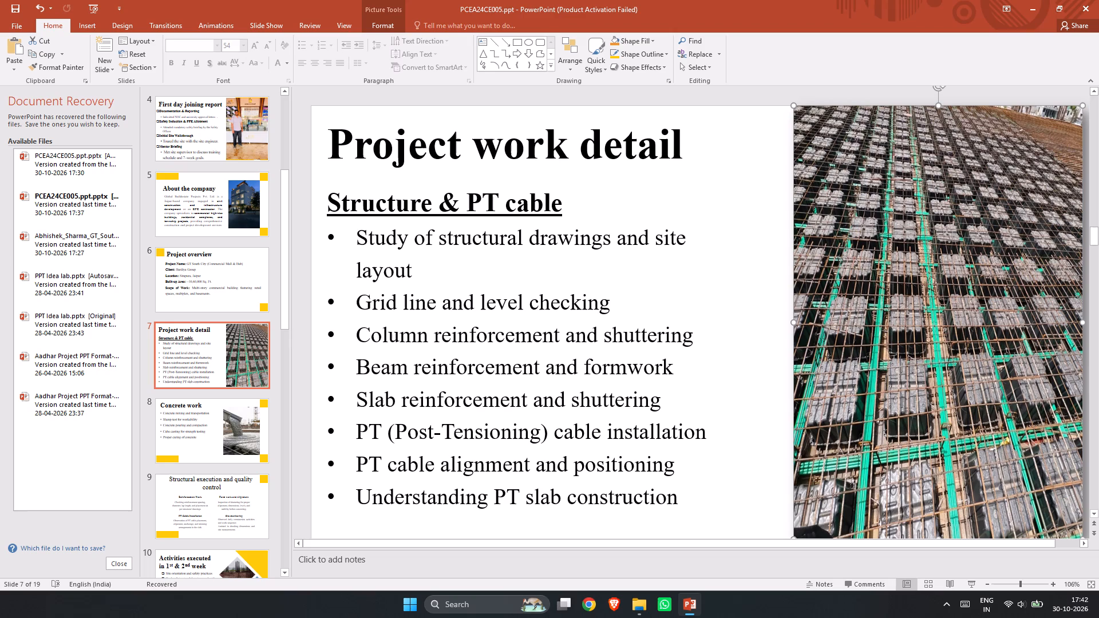
scroll(922, 344, "down", 1)
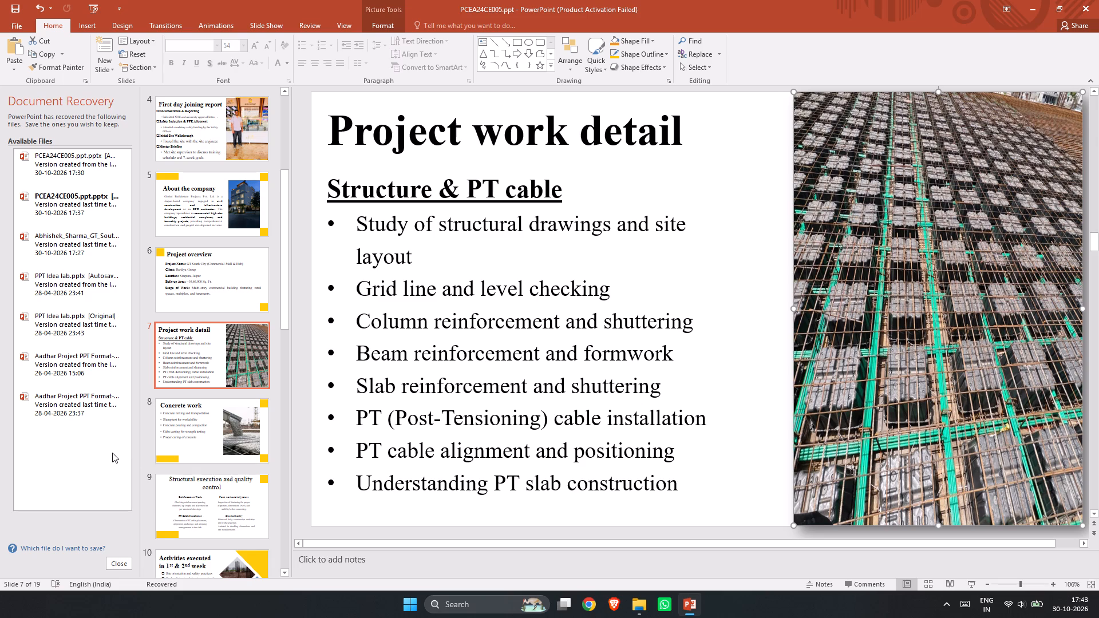
Delete the grid line and level checking, column reinforcement, beam reinforcement and slab reinforcement bullets from the Structure & PT cable list.
right_click(536, 251)
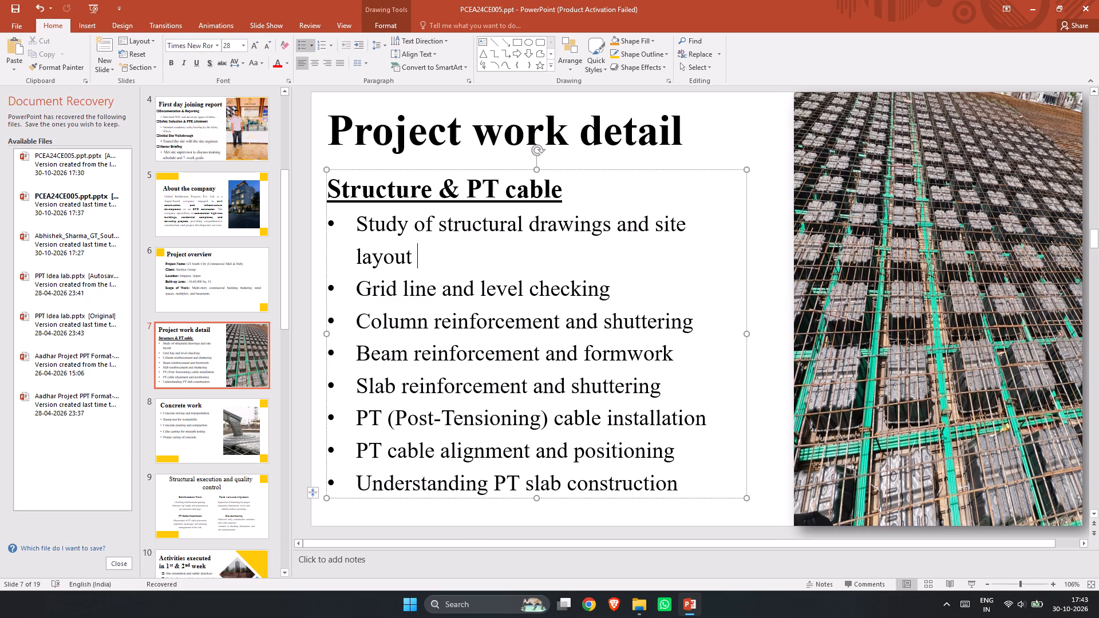
left_click(507, 253)
left_click_drag(694, 357, 354, 282)
key("BackSpace")
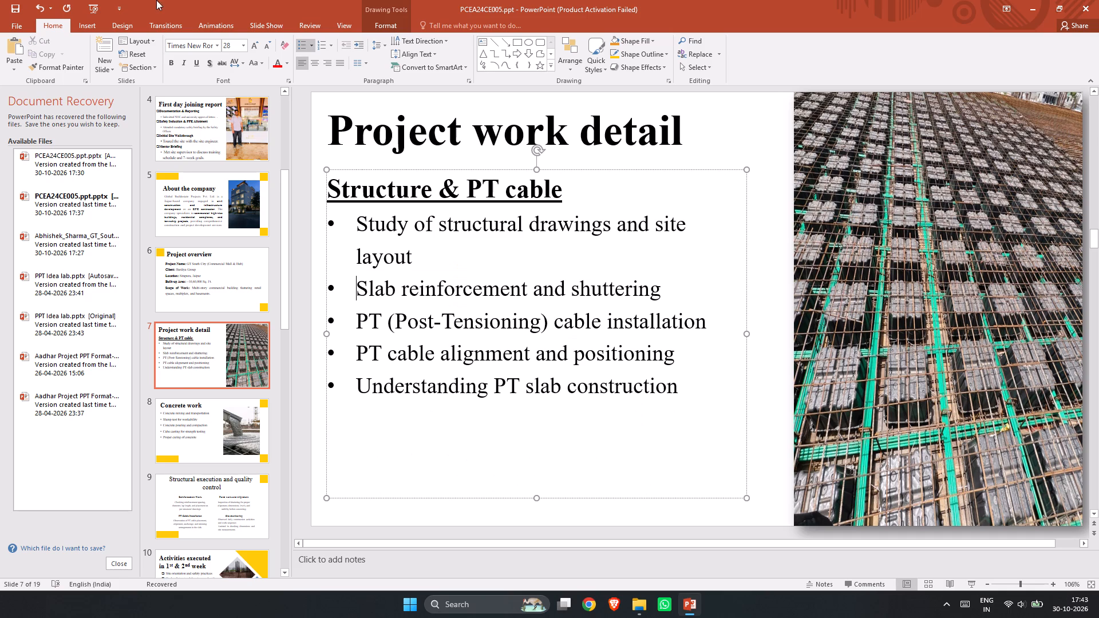
left_click_drag(743, 283, 607, 290)
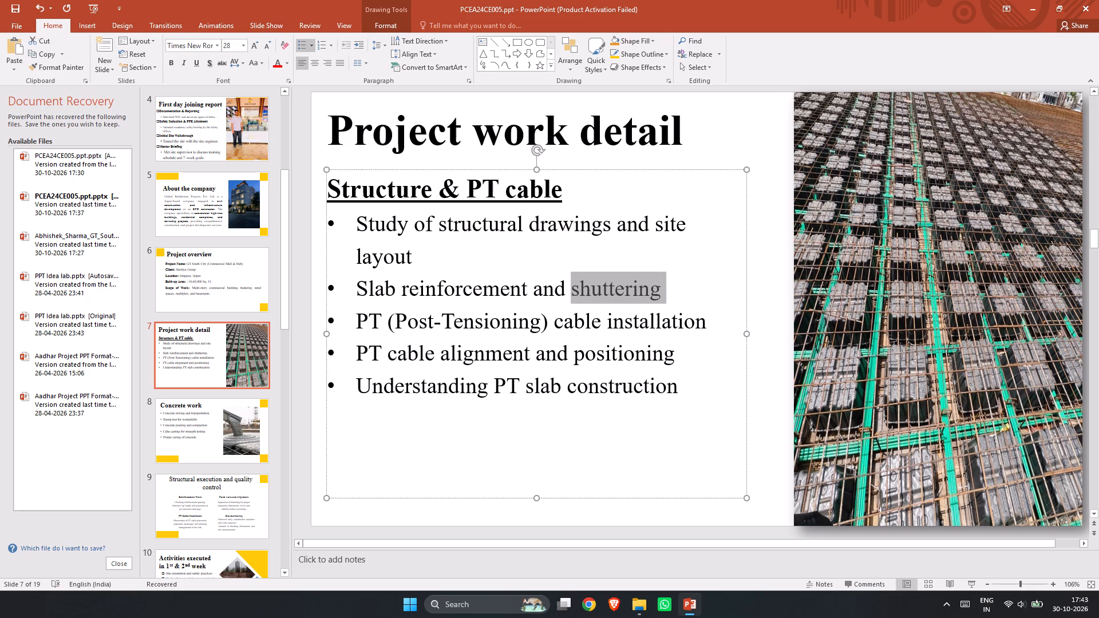
left_click_drag(607, 290, 392, 302)
key("BackSpace")
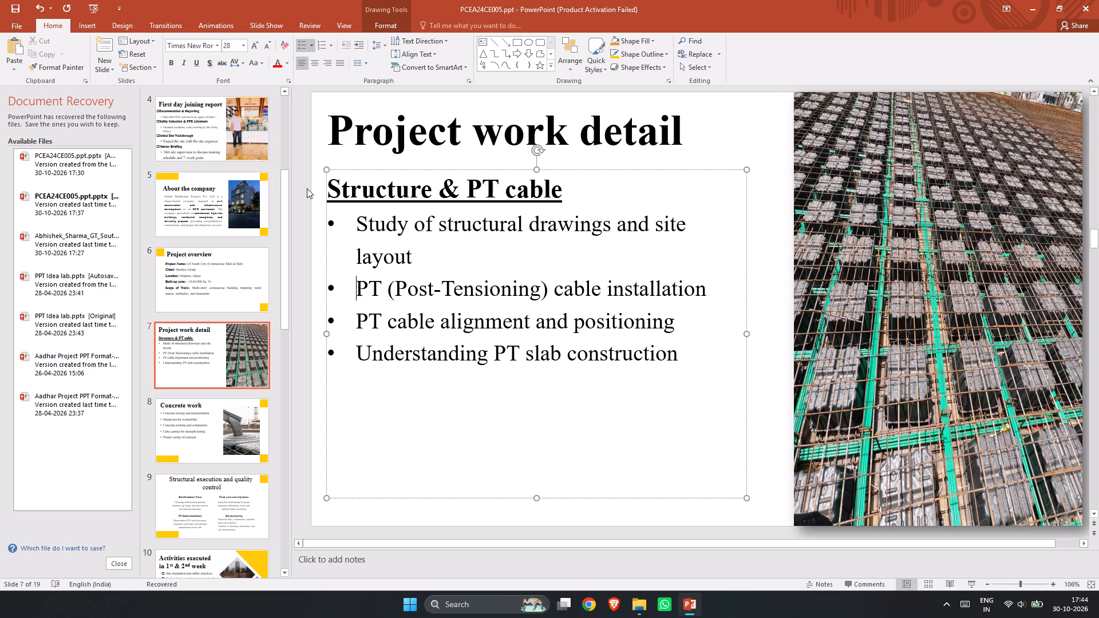
Compare the Project work detail slide with the Concrete work slide and examine the Concrete work bullet list for needed changes.
left_click(219, 421)
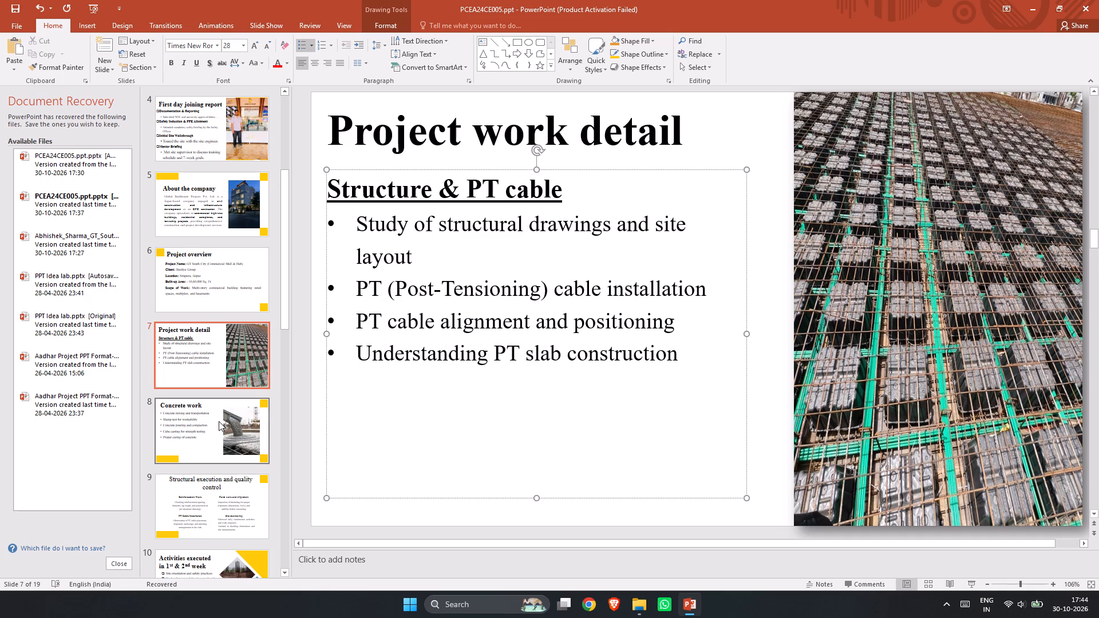
left_click(207, 359)
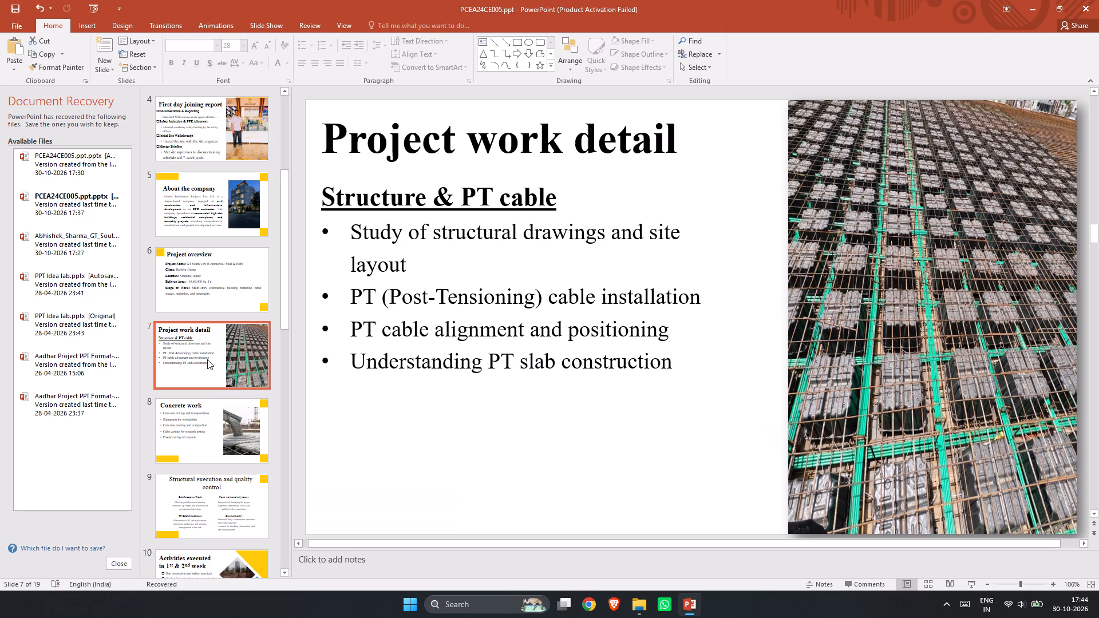
left_click(200, 419)
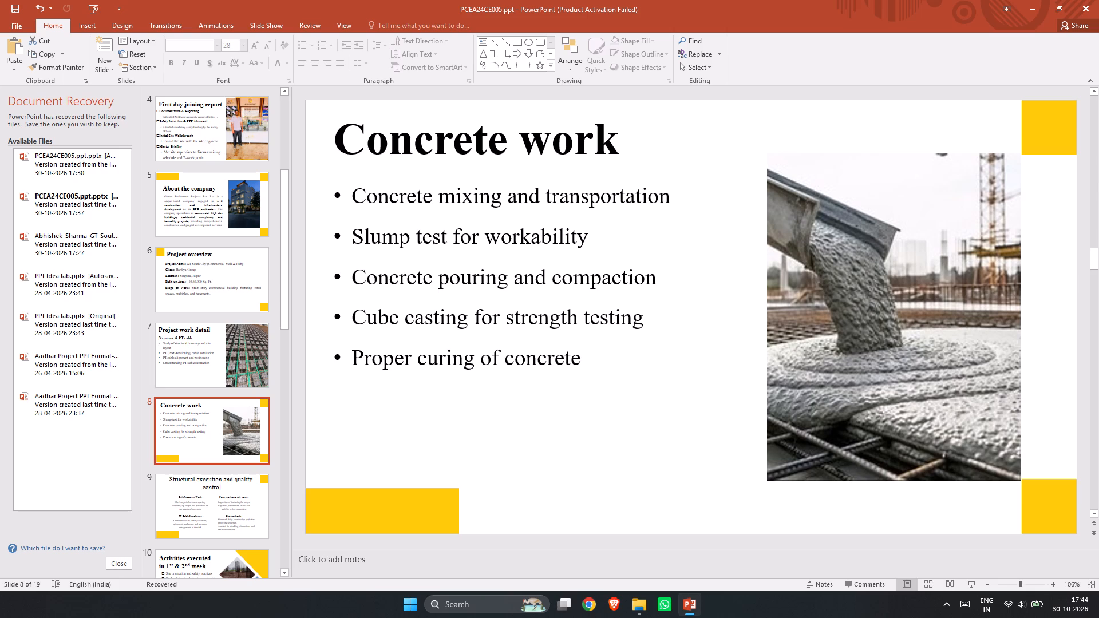
right_click(480, 219)
left_click(449, 241)
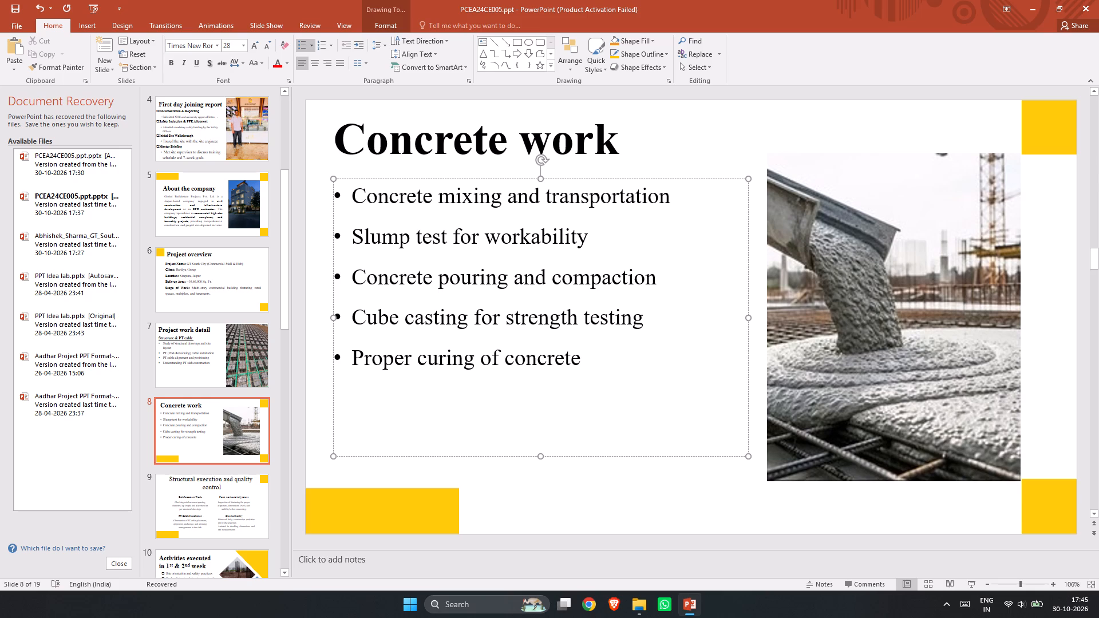
right_click(449, 263)
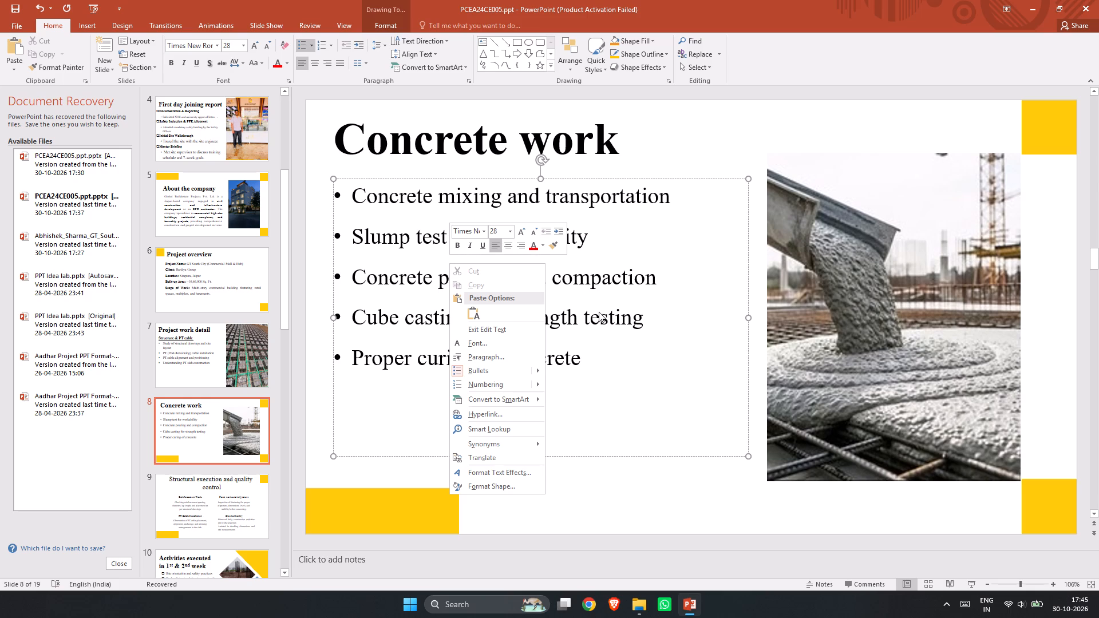
left_click(578, 378)
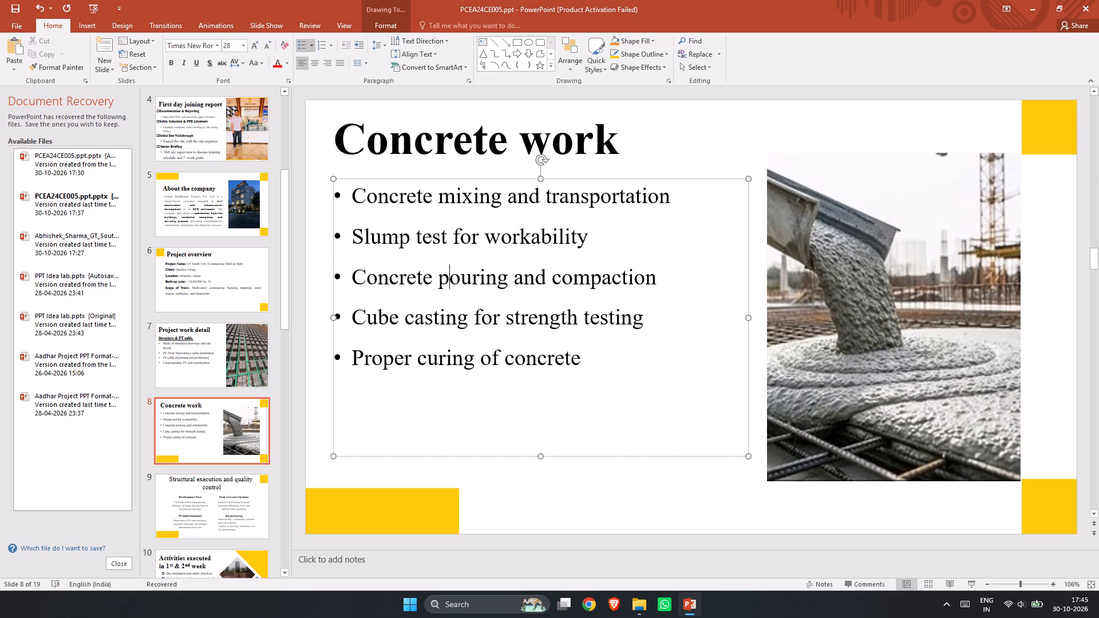
right_click(598, 278)
left_click(598, 278)
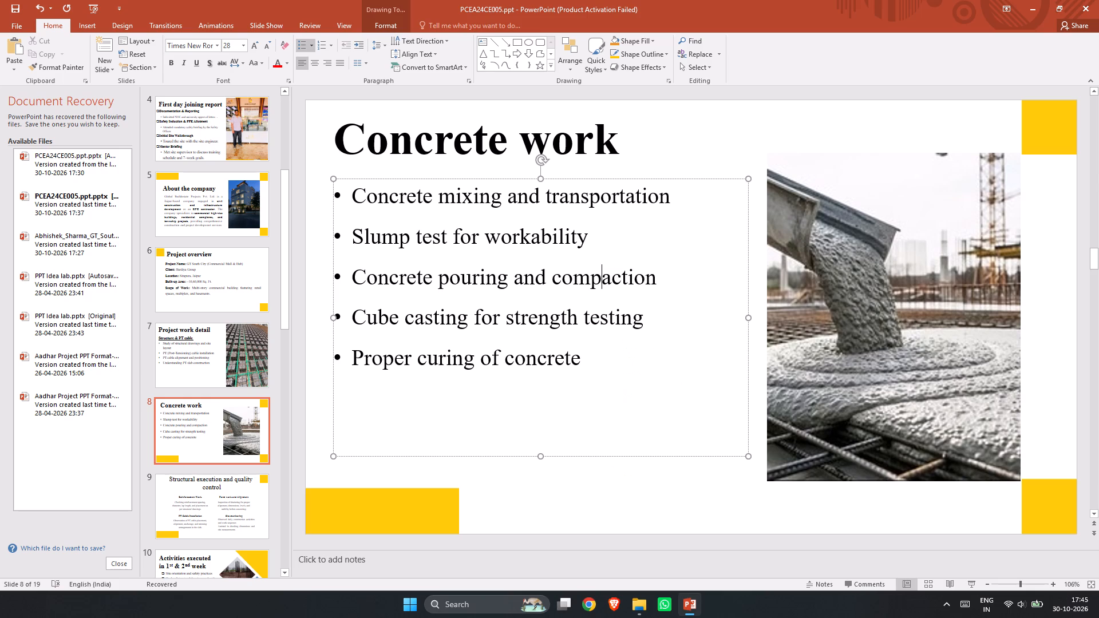
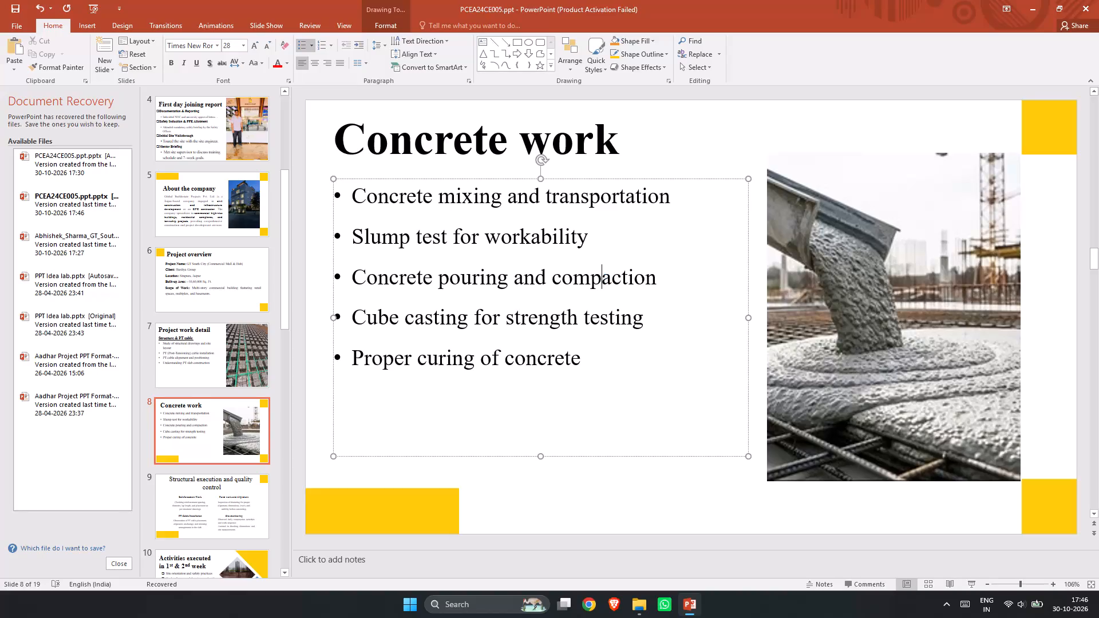
Save the presentation.
key("ctrl+s")
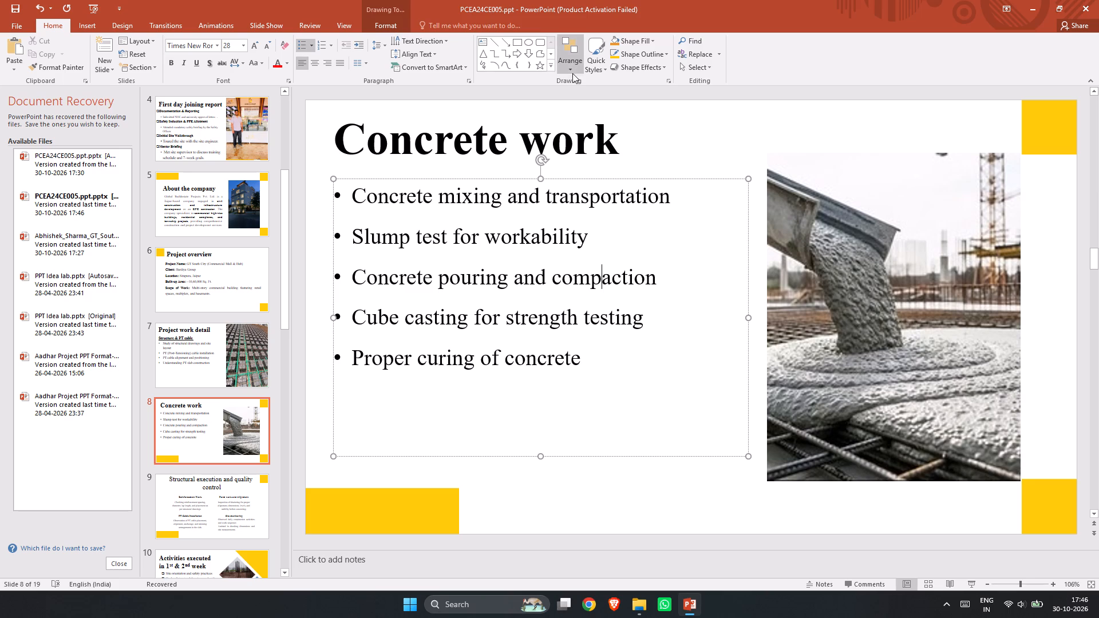
Review the slides from Project work detail through the closing Thank you slide, and compare the site photos on slides 17 and 18.
scroll(264, 411, "down", 1)
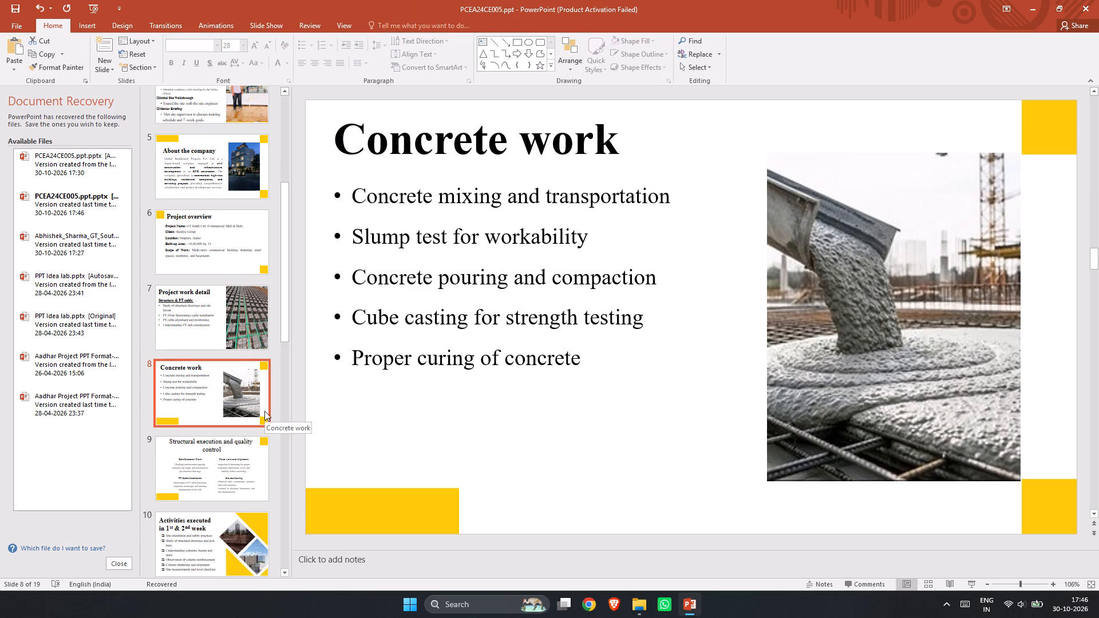
left_click(208, 308)
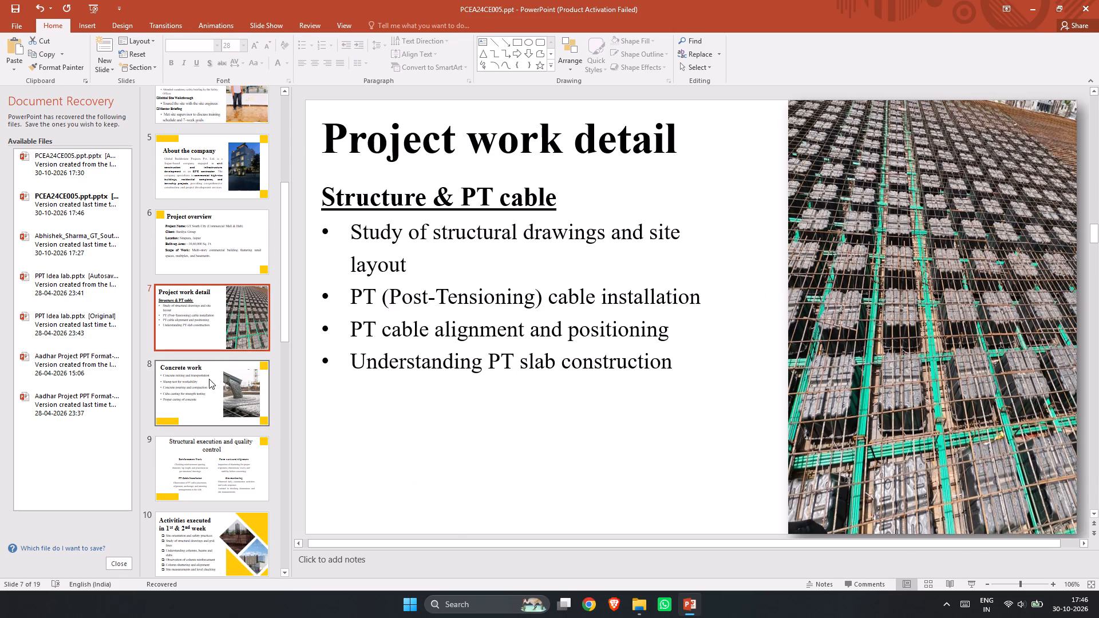
left_click(209, 383)
scroll(207, 396, "down", 2)
left_click(206, 394)
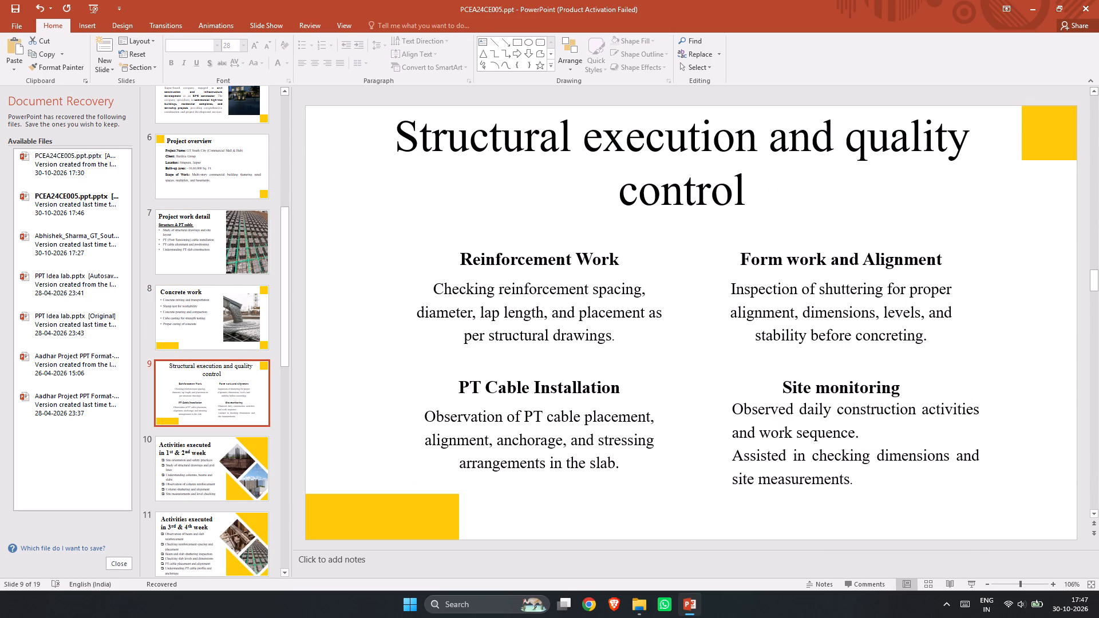
scroll(234, 504, "down", 4)
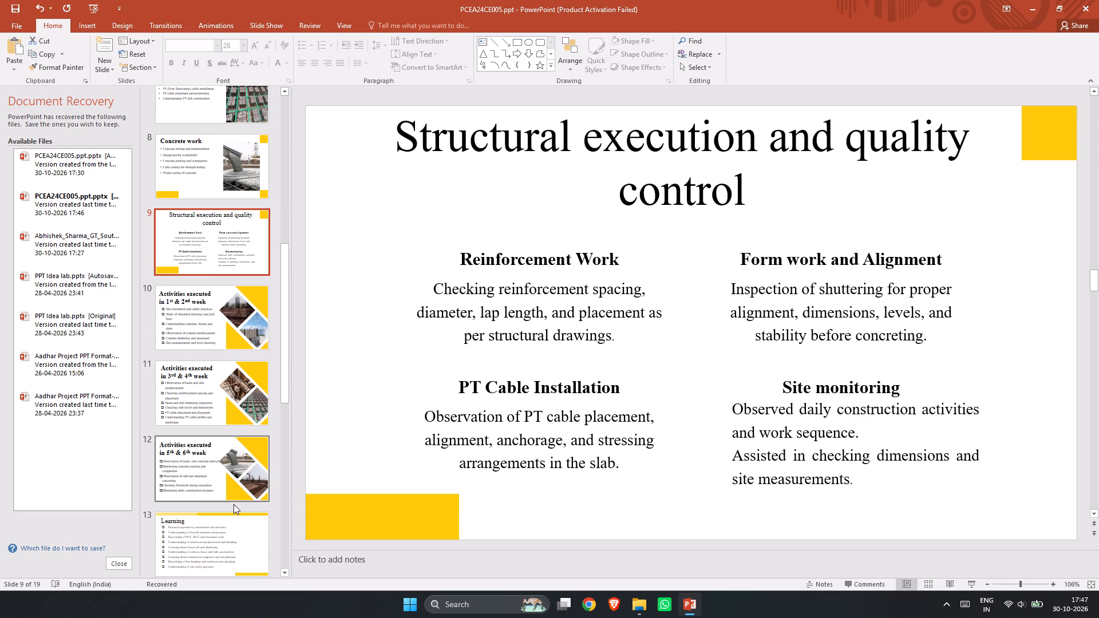
scroll(234, 505, "down", 3)
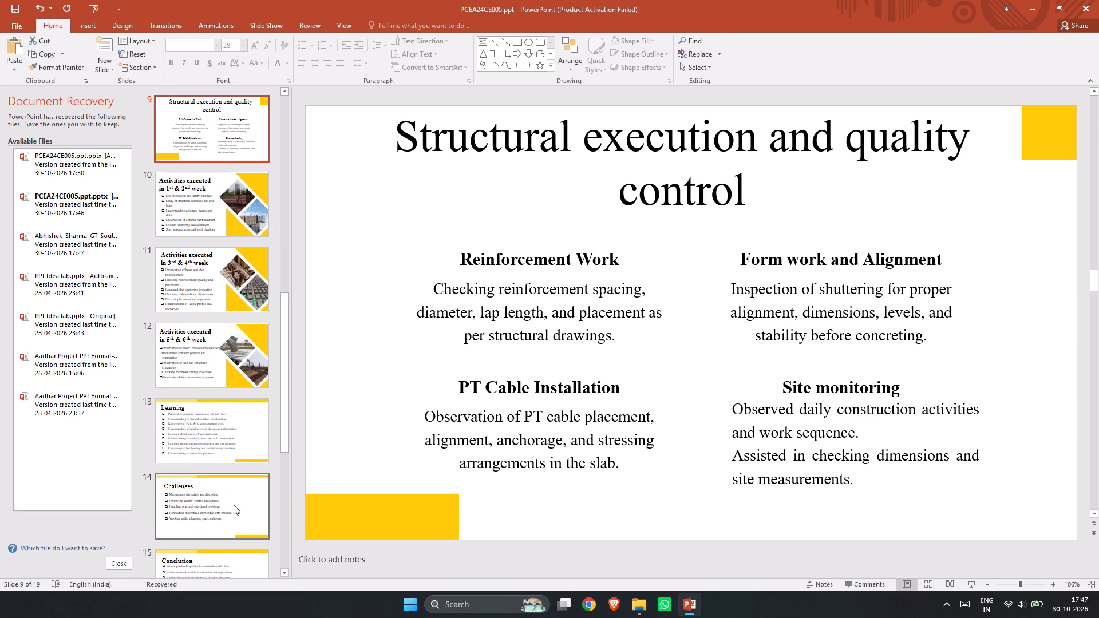
scroll(234, 505, "down", 12)
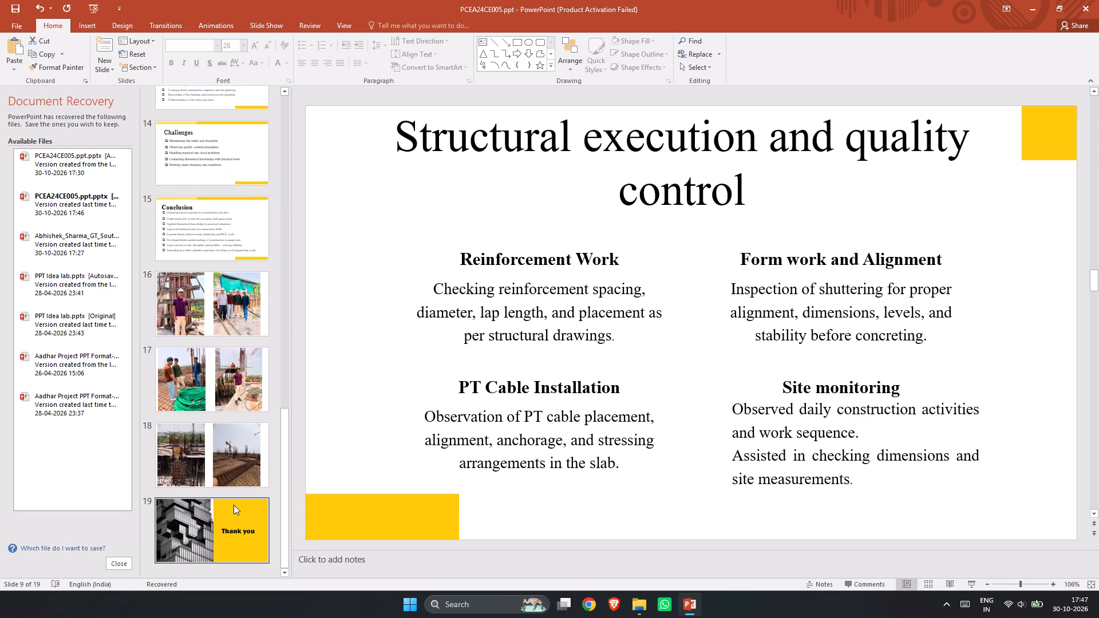
scroll(234, 505, "down", 2)
left_click(234, 505)
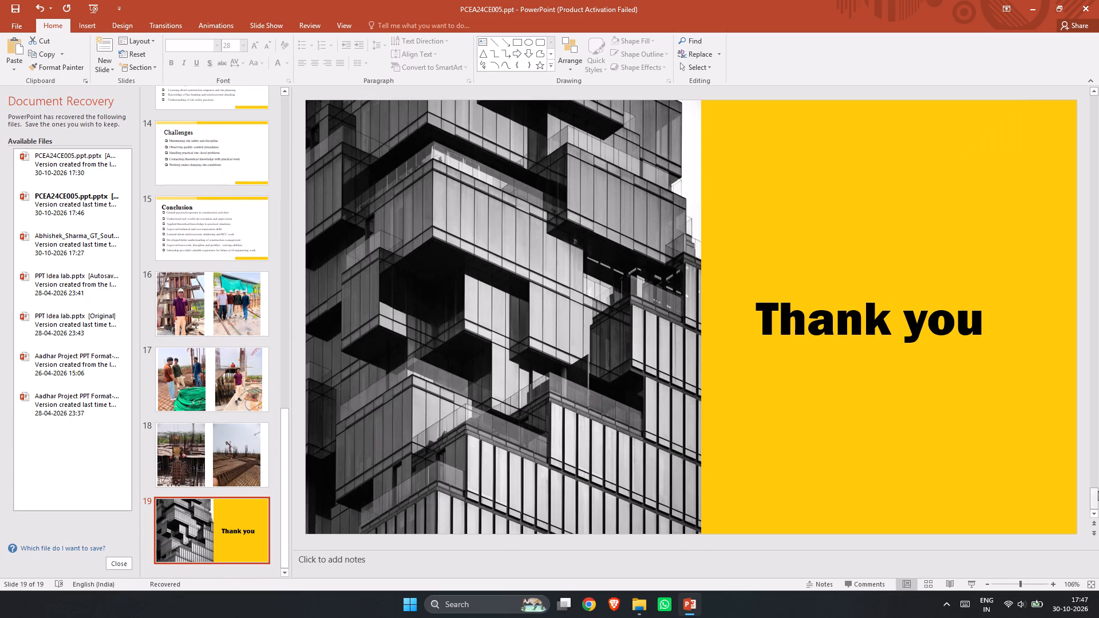
triple_click(968, 425)
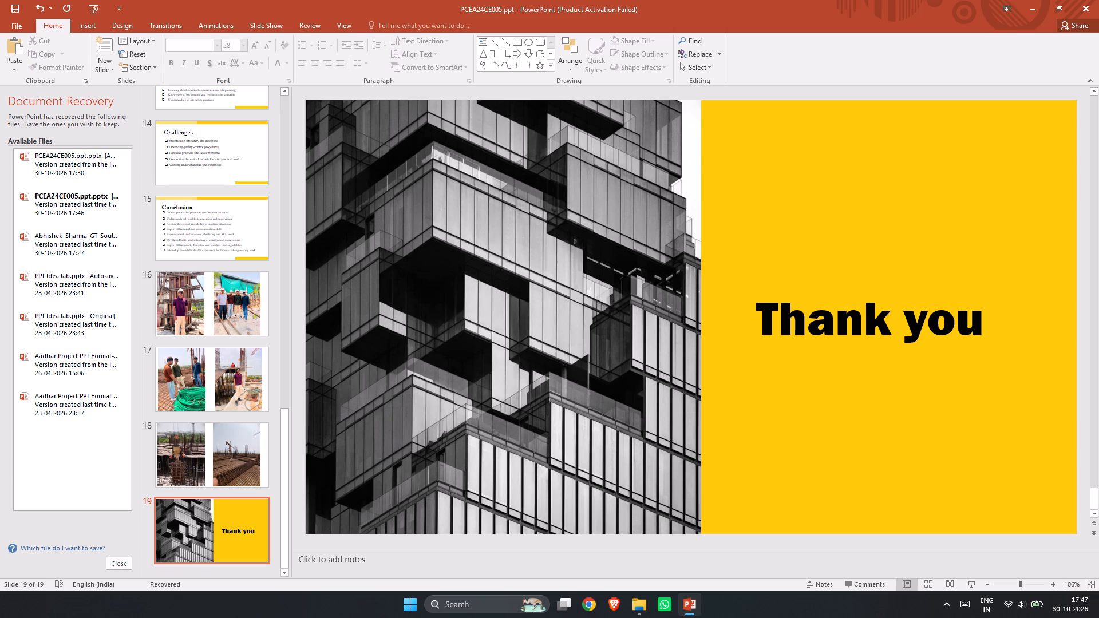
left_click(187, 434)
left_click(200, 394)
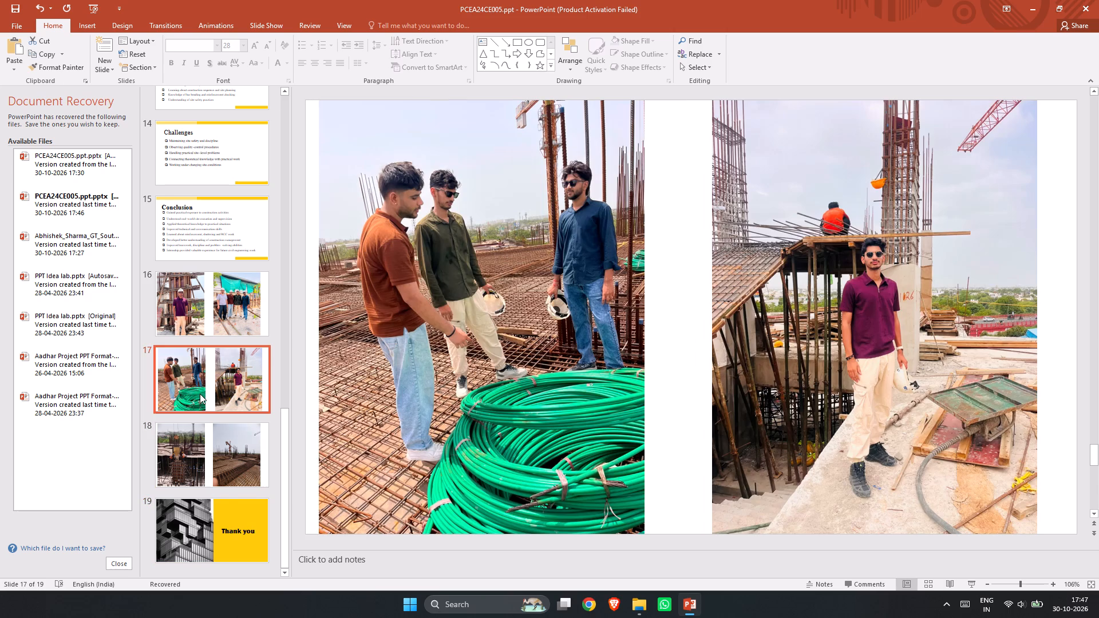
left_click(213, 462)
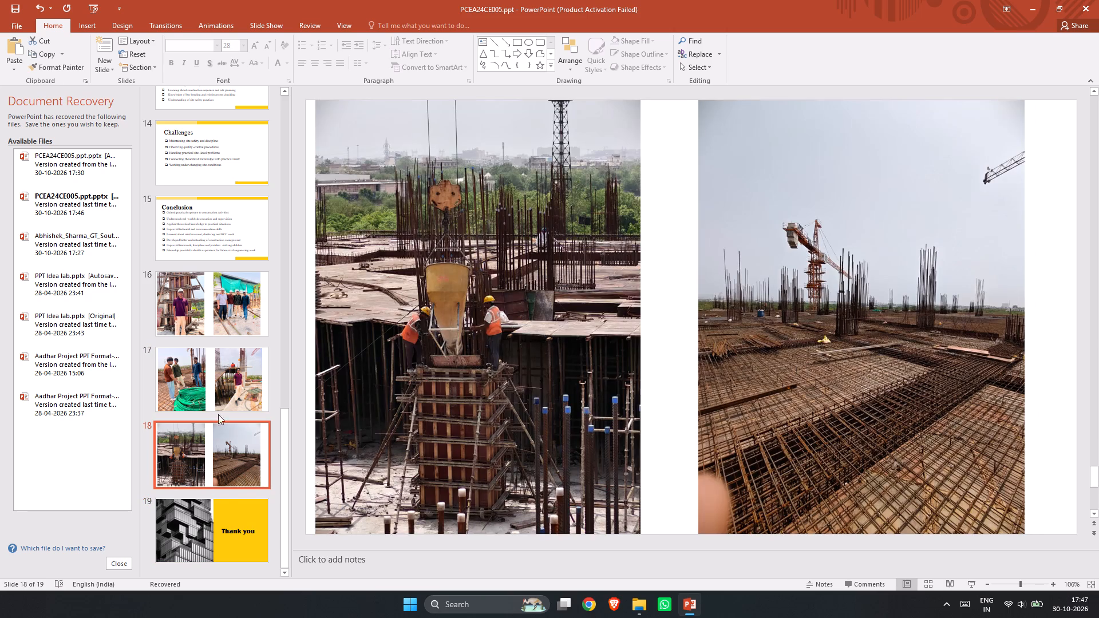
left_click(222, 396)
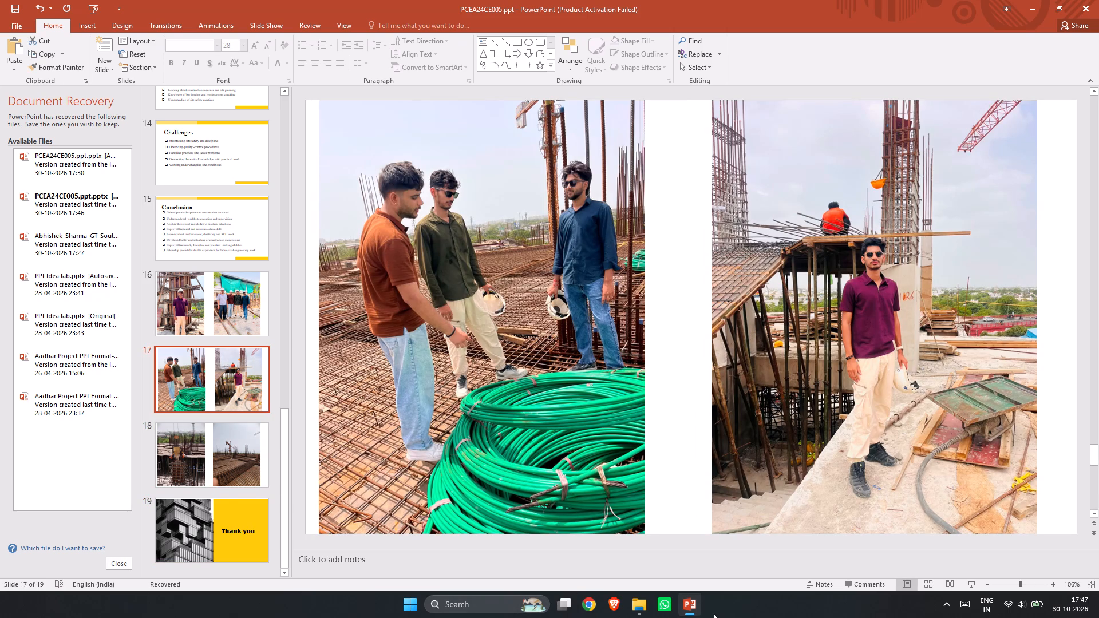
Switch to WhatsApp.
left_click(662, 602)
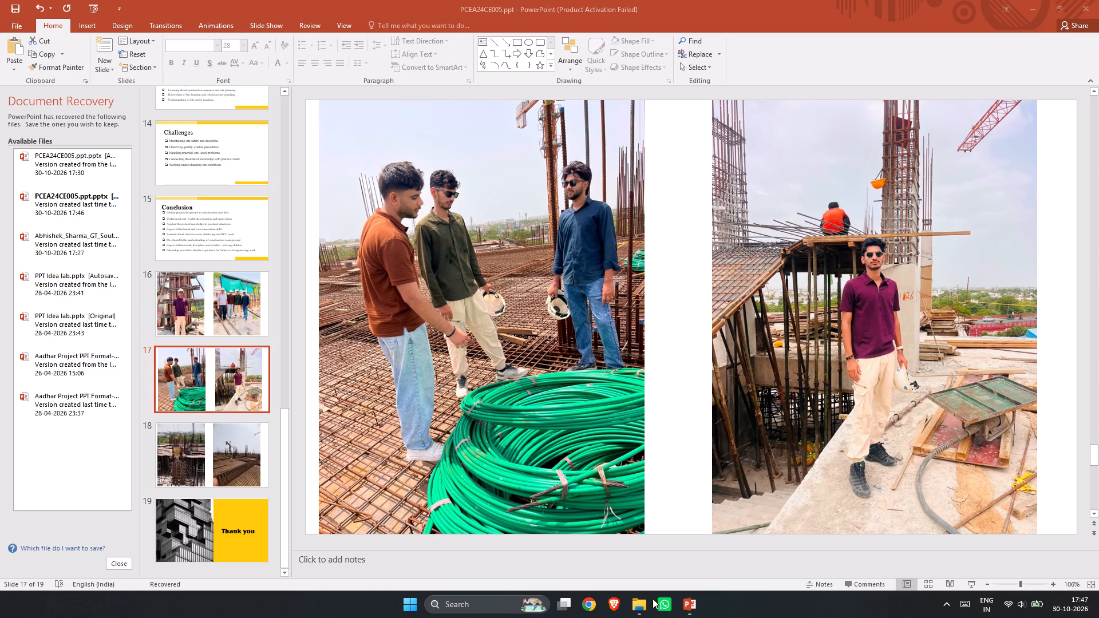
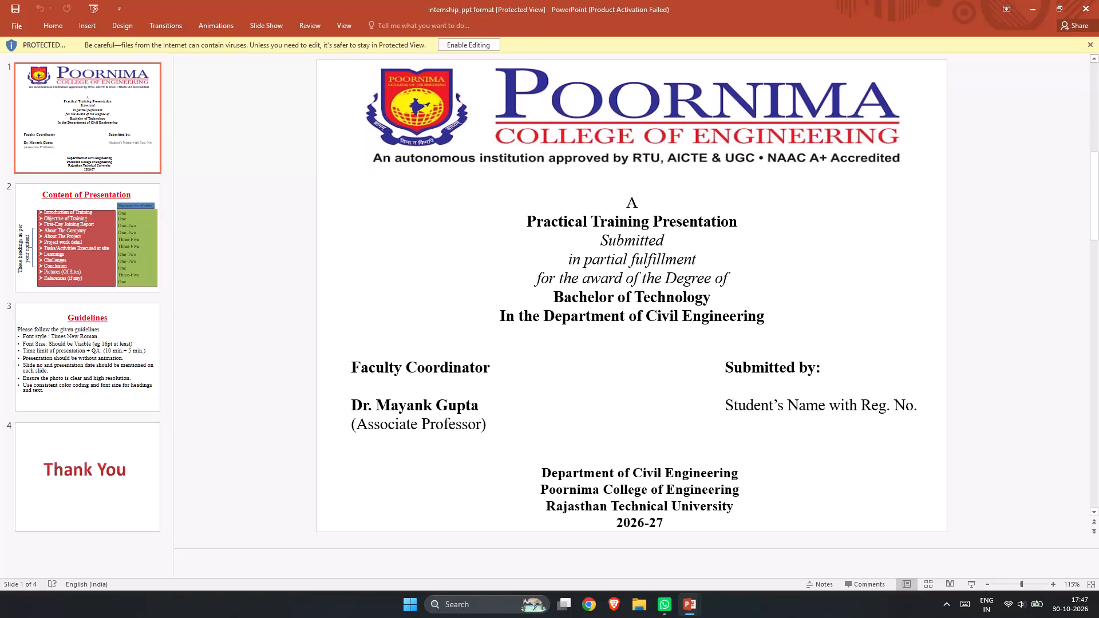
Review the Guidelines and Content of Presentation slides in the Internship_ppt format presentation.
scroll(117, 423, "down", 3)
scroll(117, 423, "up", 3)
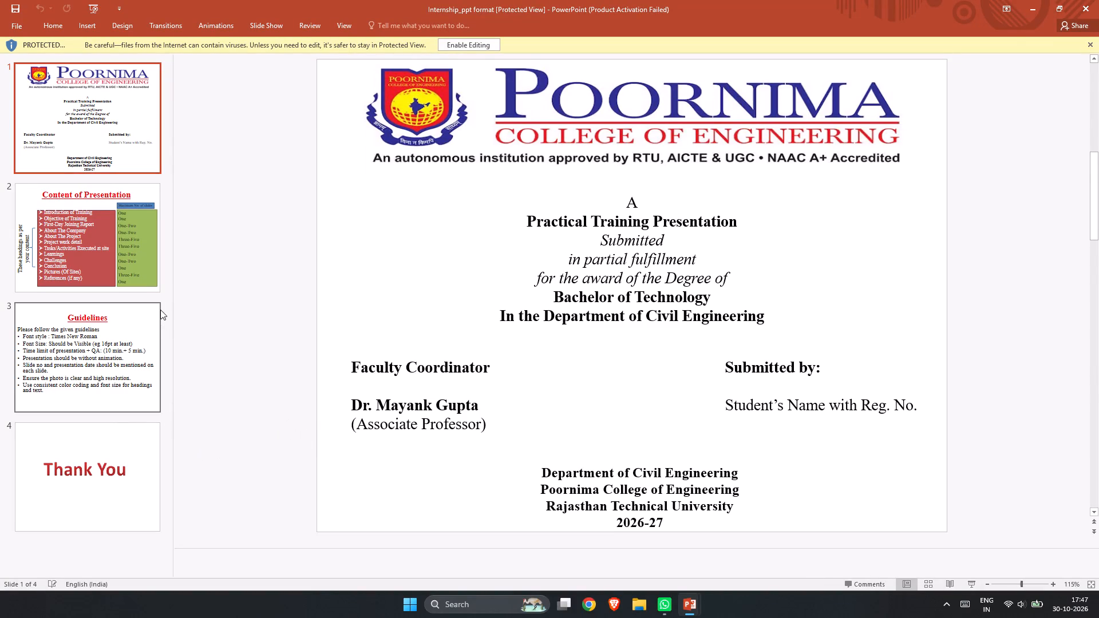
left_click(137, 212)
left_click(101, 330)
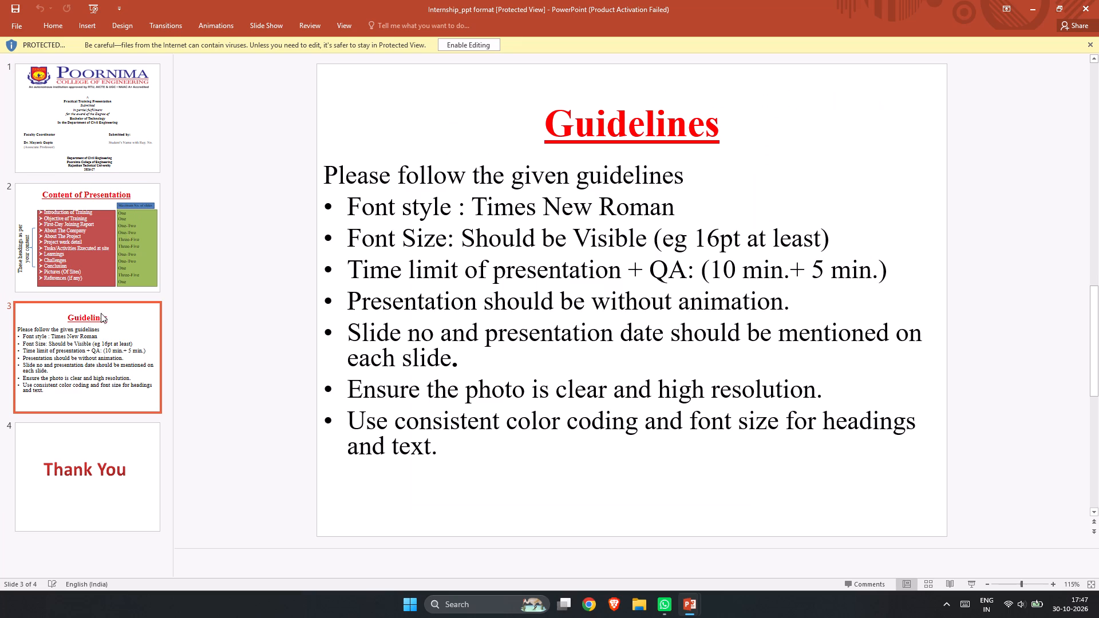
left_click(107, 252)
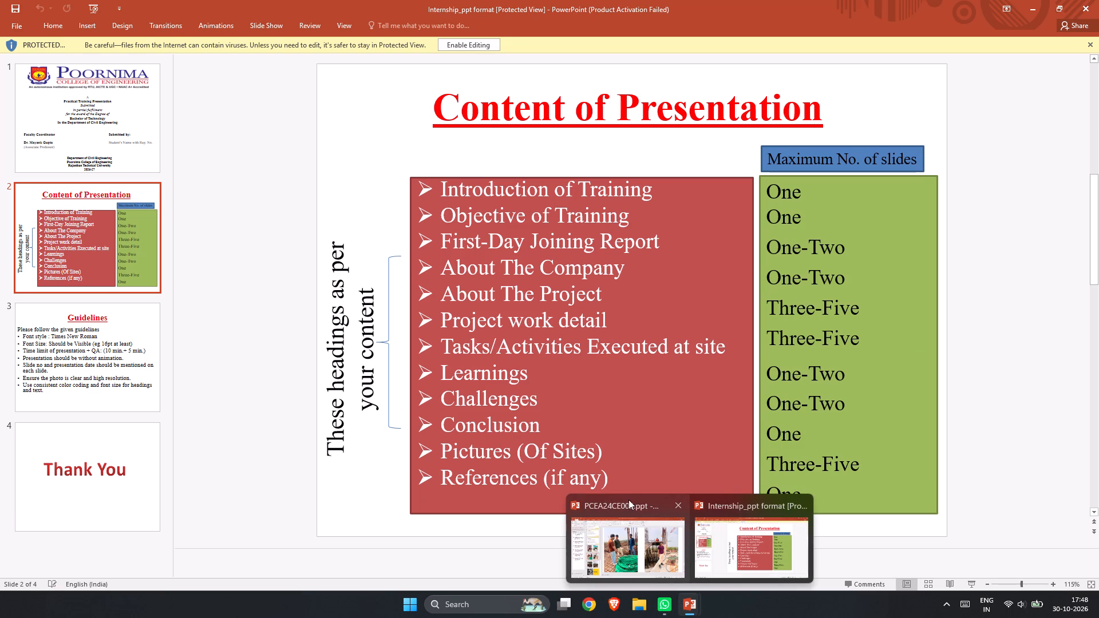
left_click(647, 521)
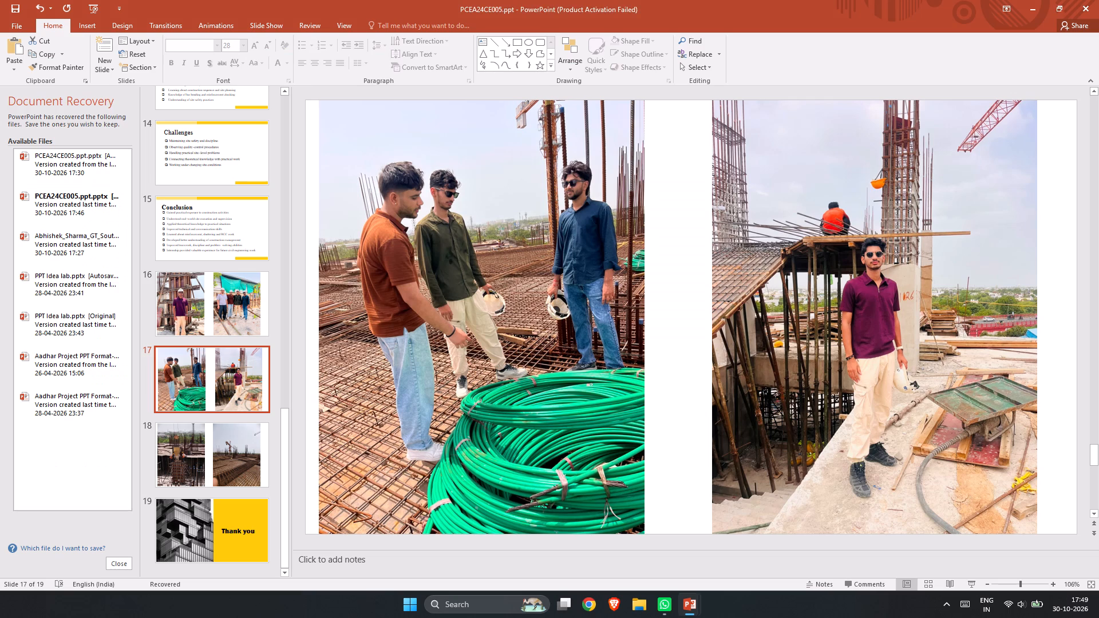
left_click(630, 377)
left_click(781, 342)
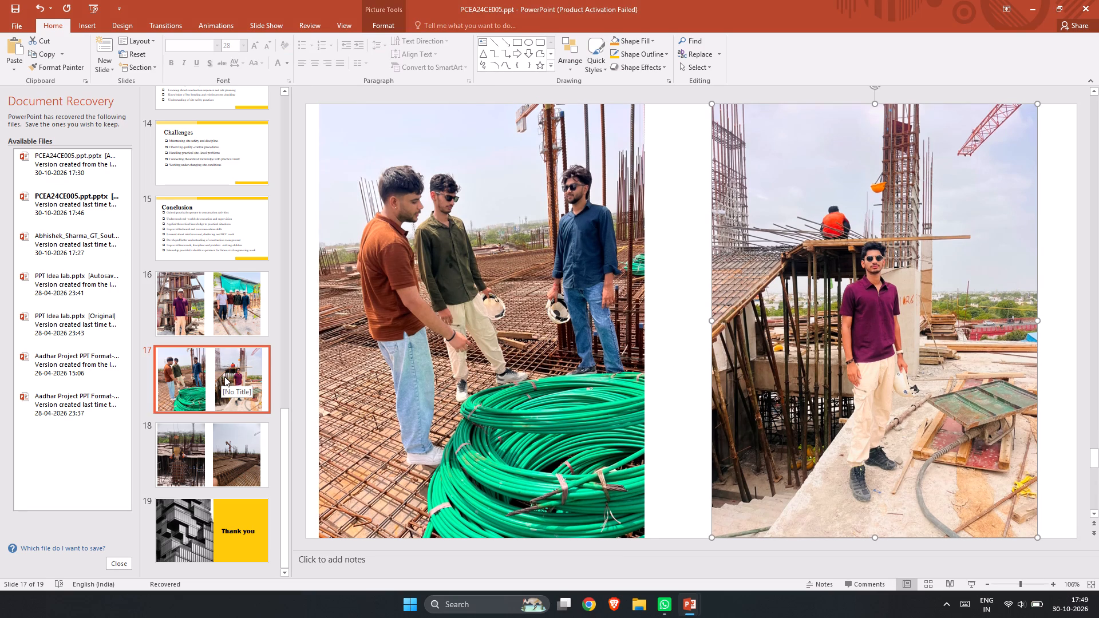
scroll(224, 377, "up", 1)
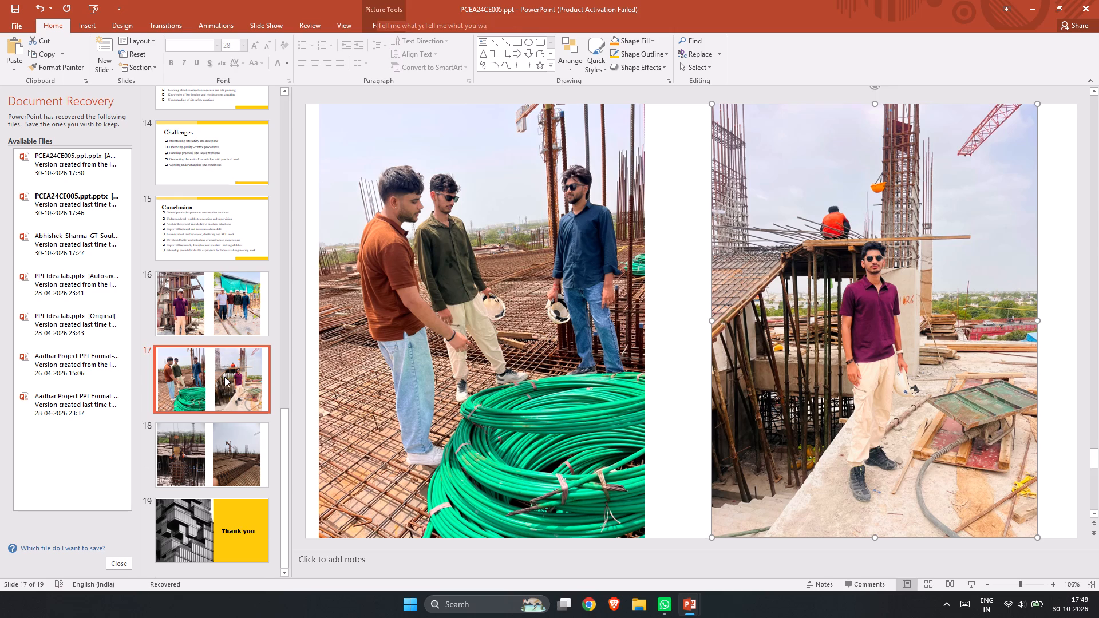
scroll(224, 377, "up", 15)
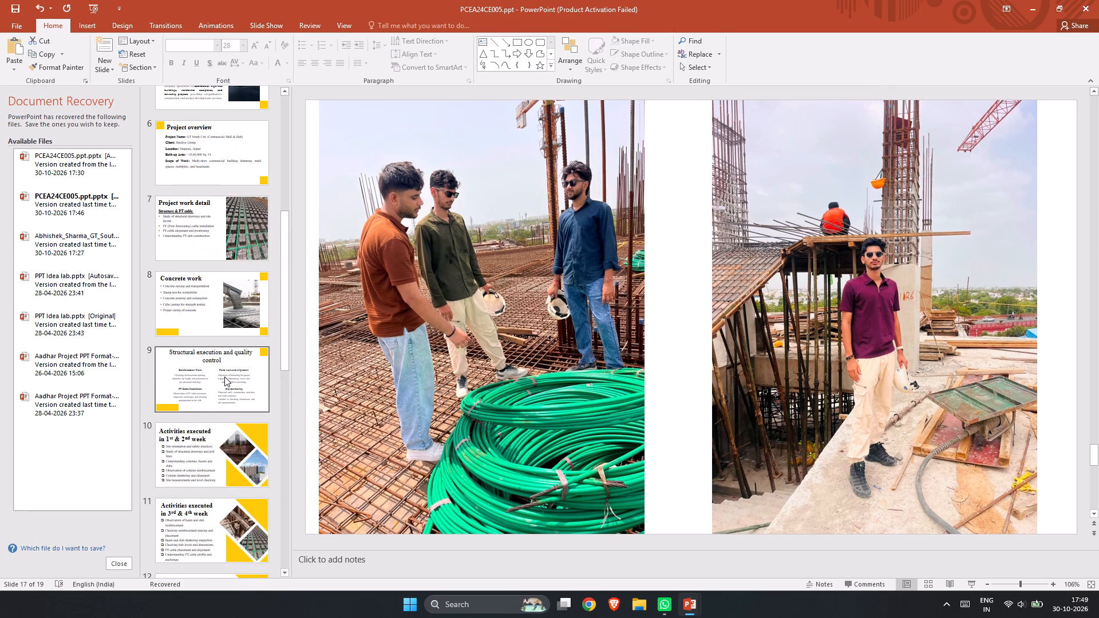
scroll(224, 377, "up", 1)
scroll(224, 377, "down", 1)
scroll(211, 350, "up", 3)
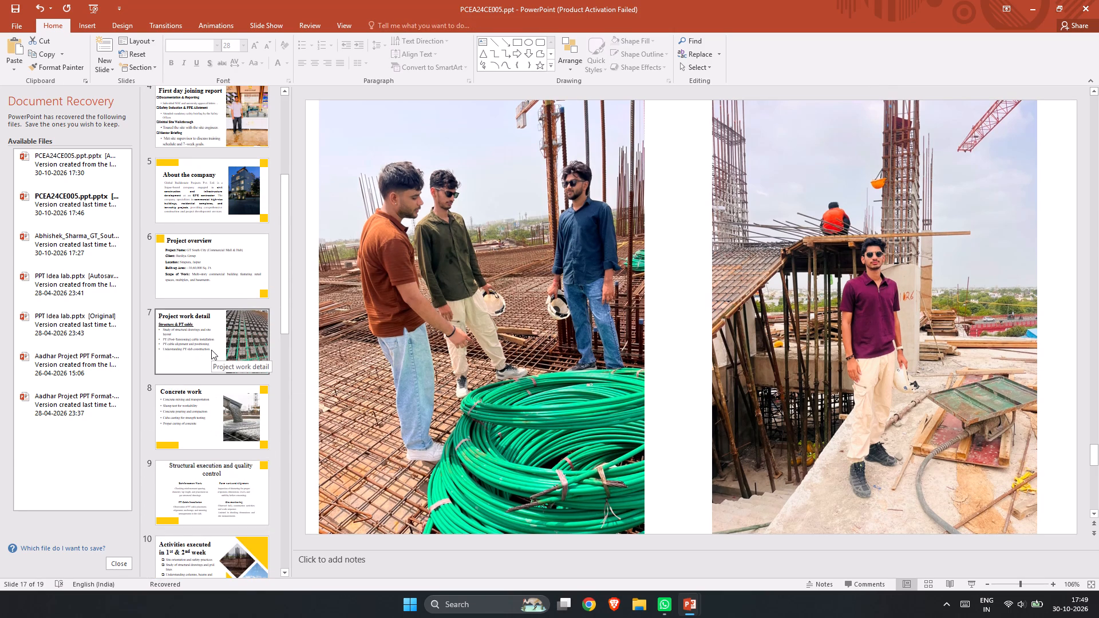
left_click(211, 350)
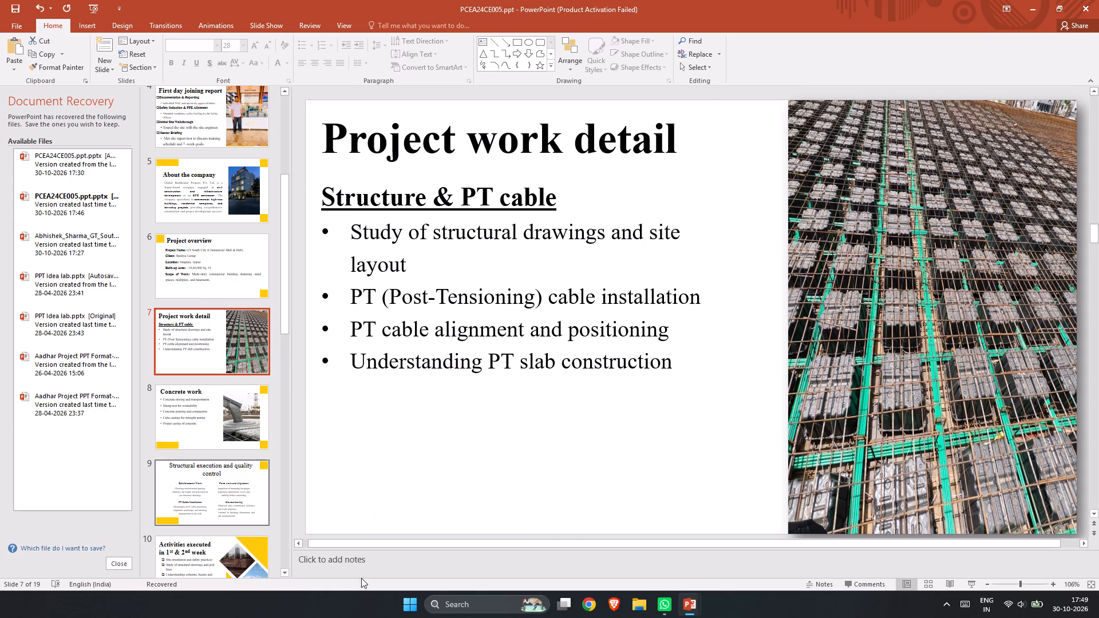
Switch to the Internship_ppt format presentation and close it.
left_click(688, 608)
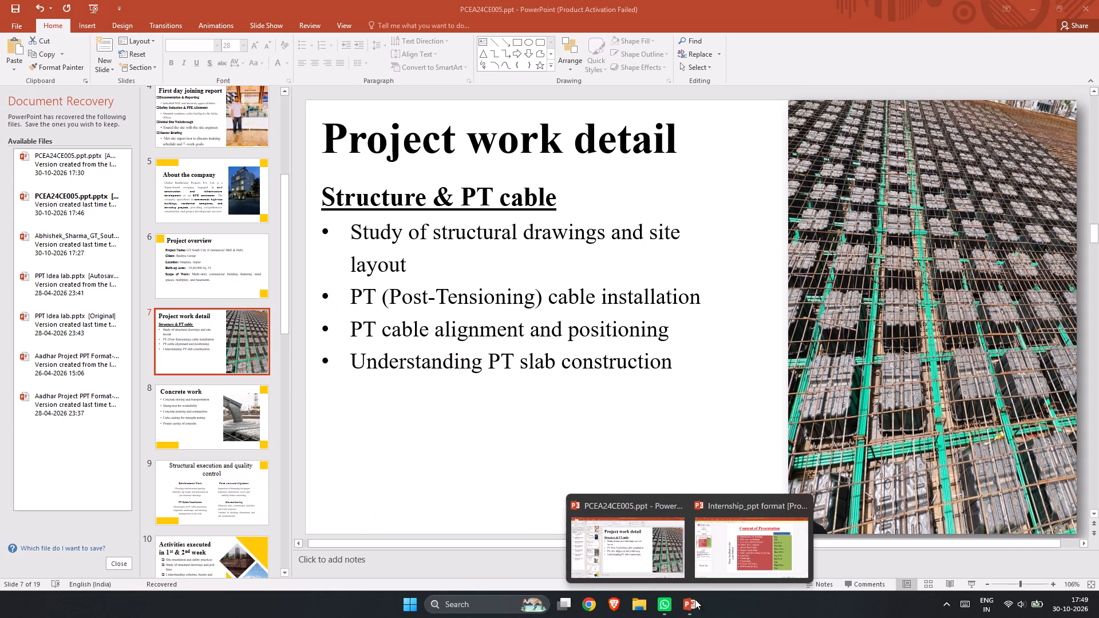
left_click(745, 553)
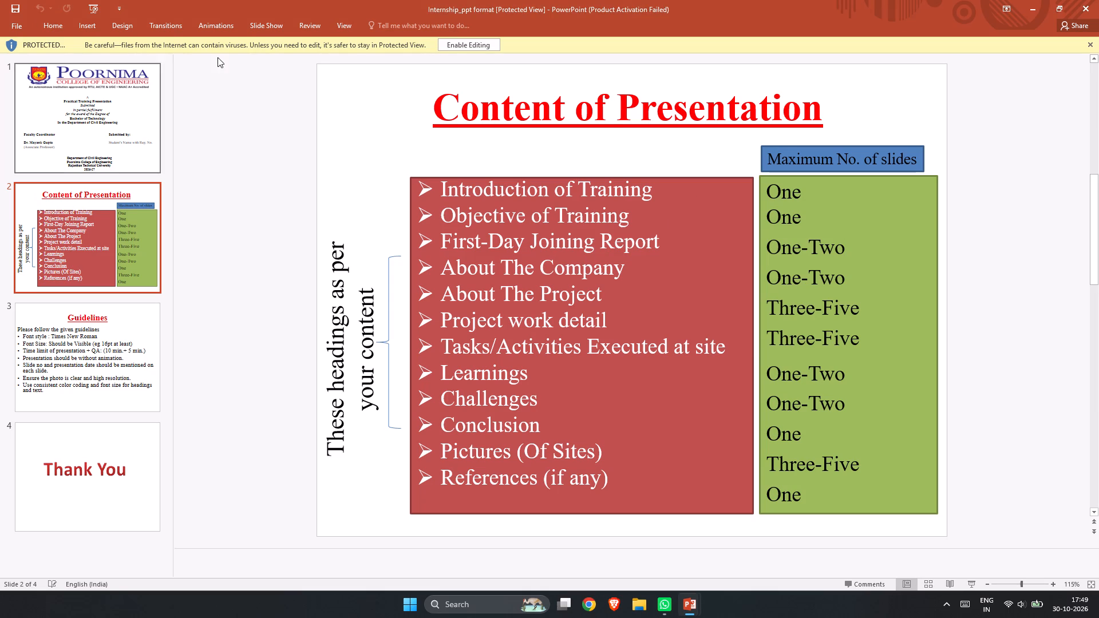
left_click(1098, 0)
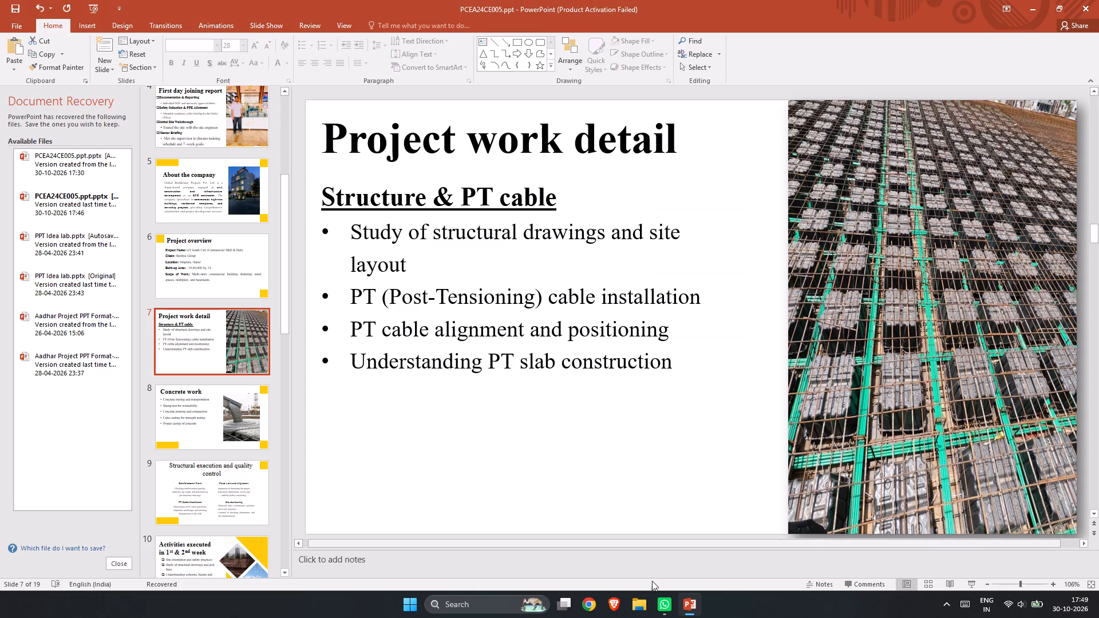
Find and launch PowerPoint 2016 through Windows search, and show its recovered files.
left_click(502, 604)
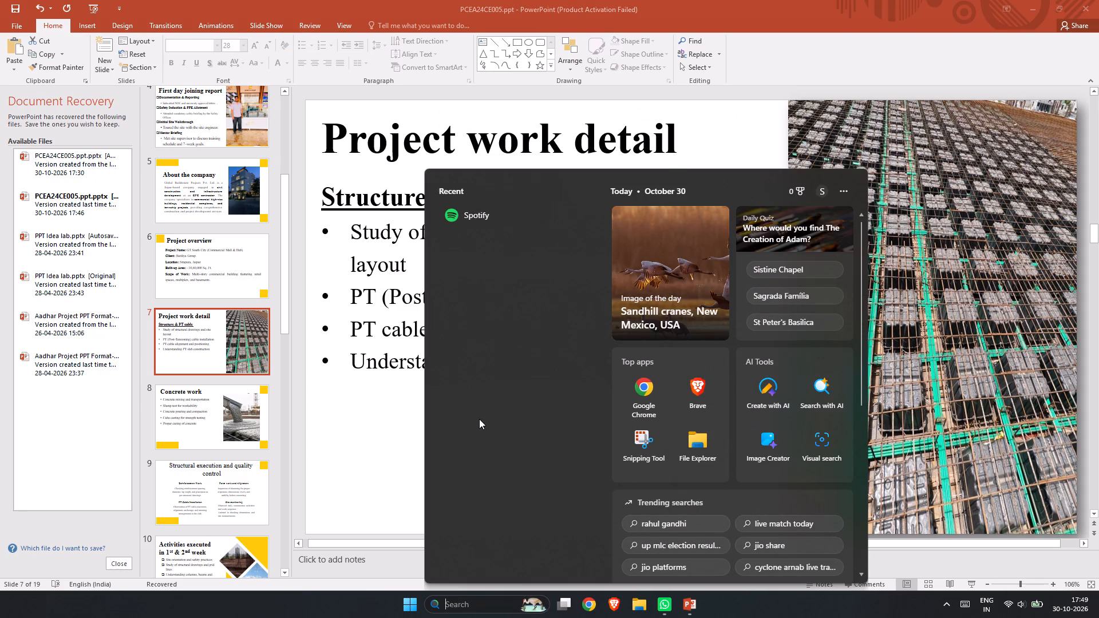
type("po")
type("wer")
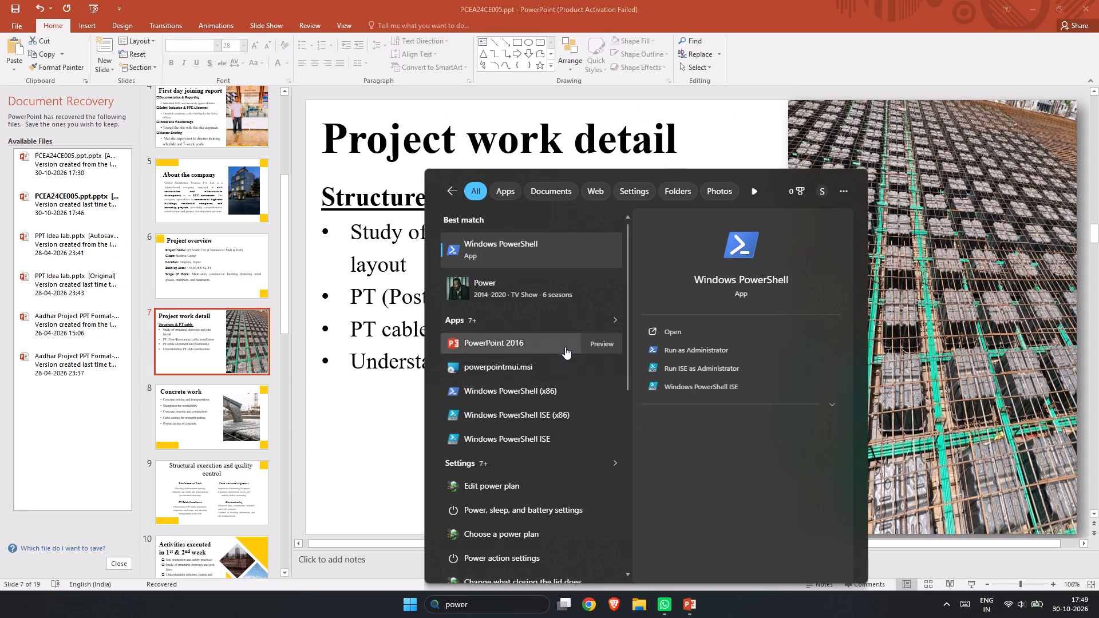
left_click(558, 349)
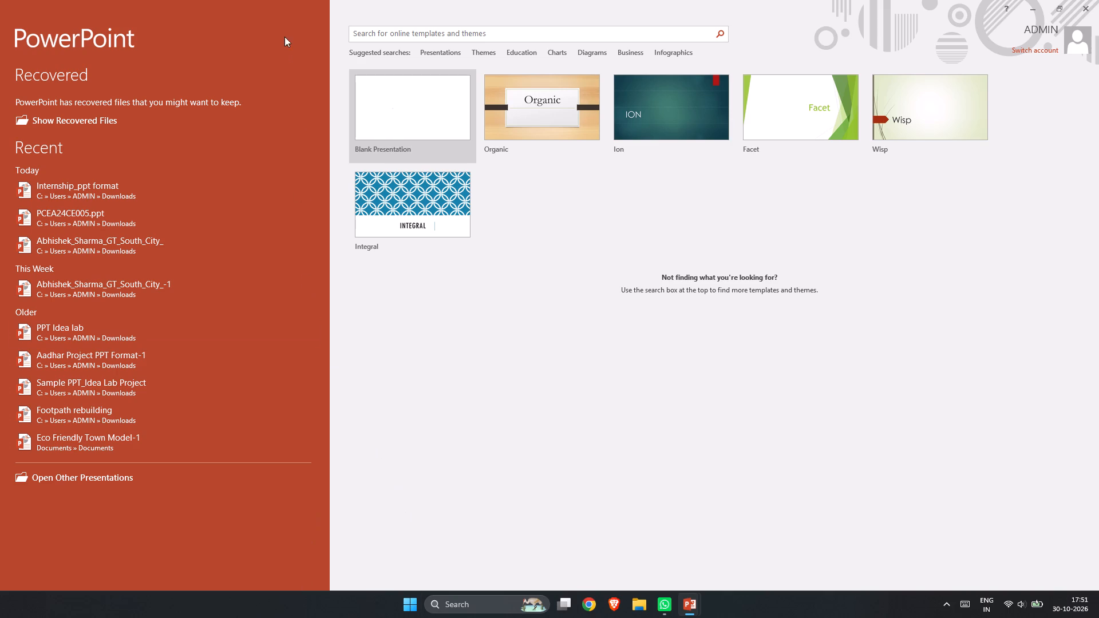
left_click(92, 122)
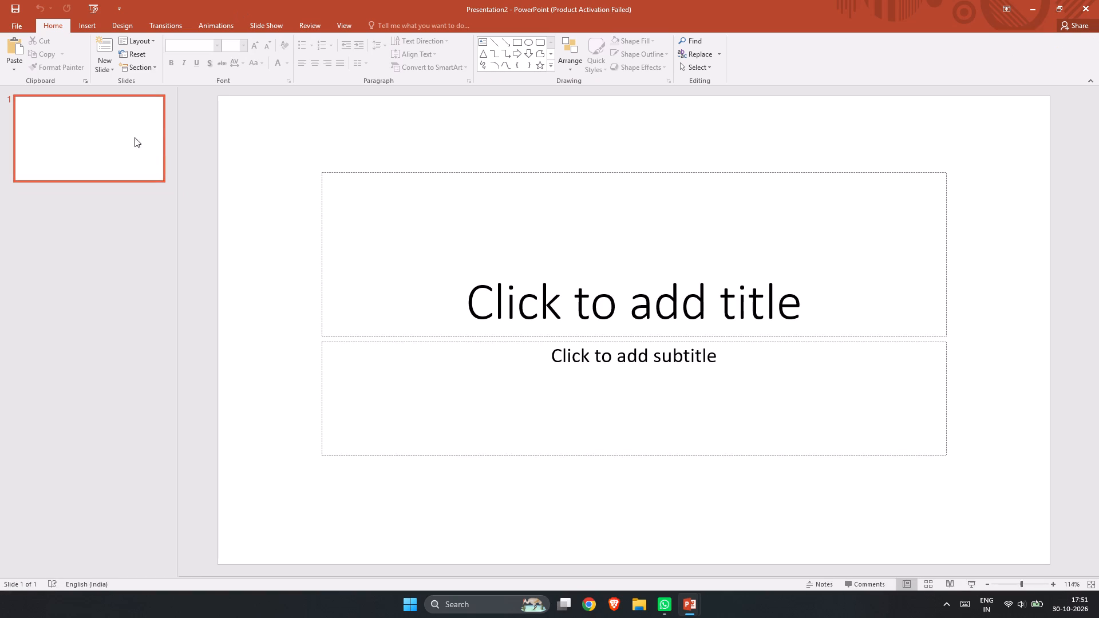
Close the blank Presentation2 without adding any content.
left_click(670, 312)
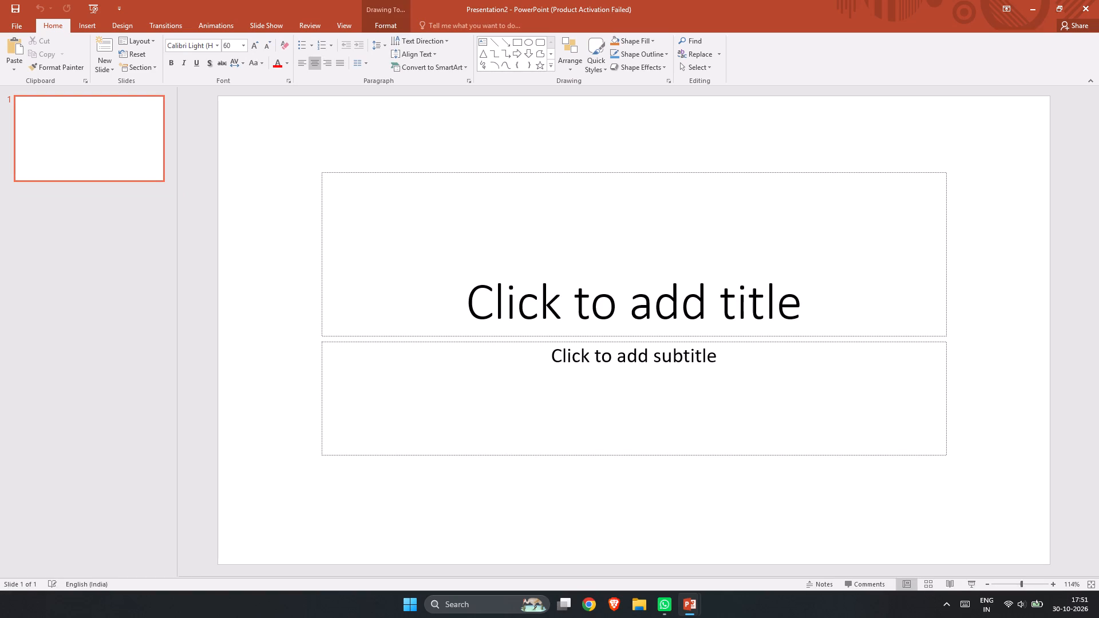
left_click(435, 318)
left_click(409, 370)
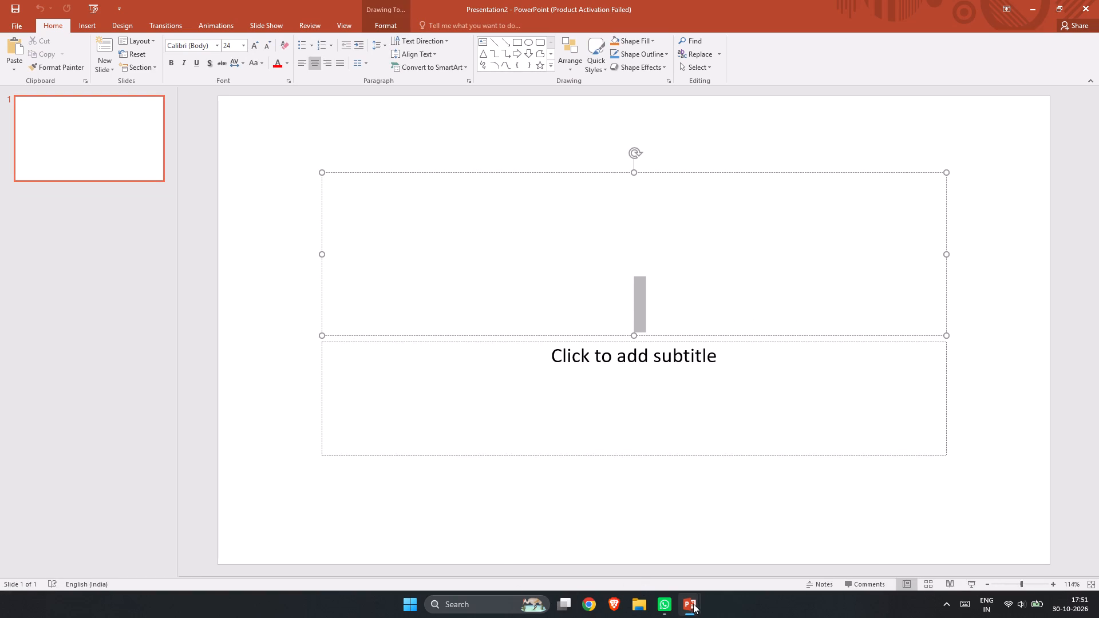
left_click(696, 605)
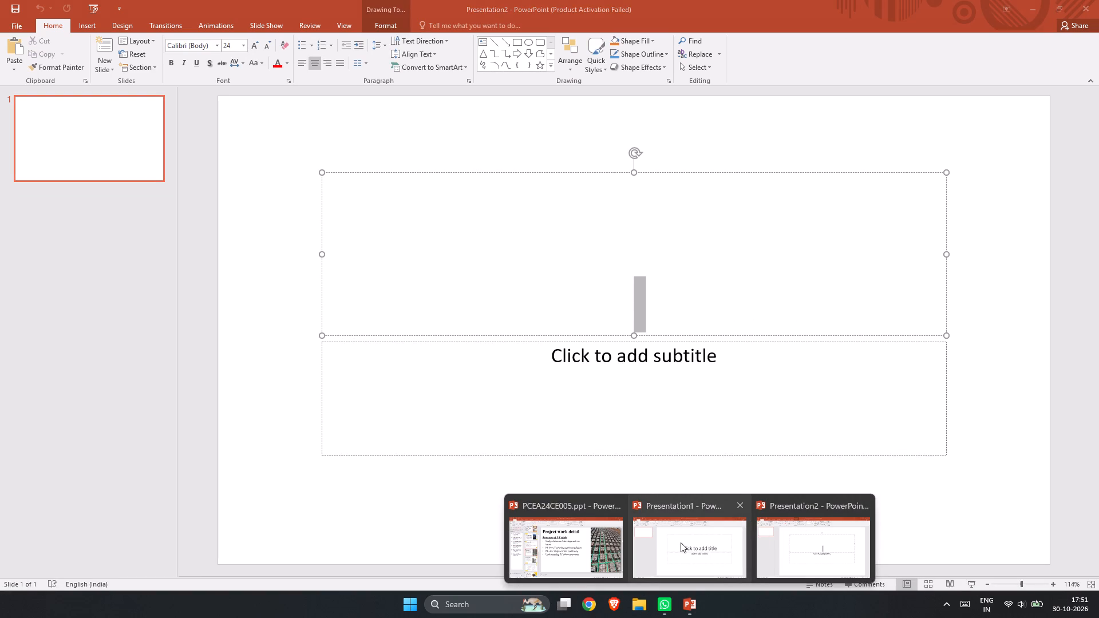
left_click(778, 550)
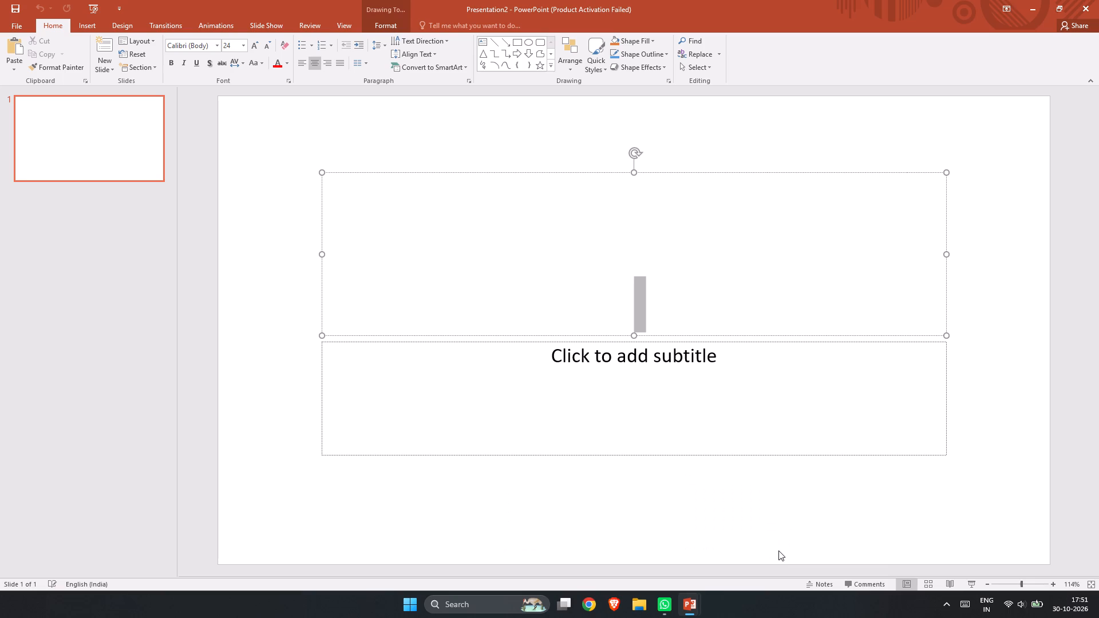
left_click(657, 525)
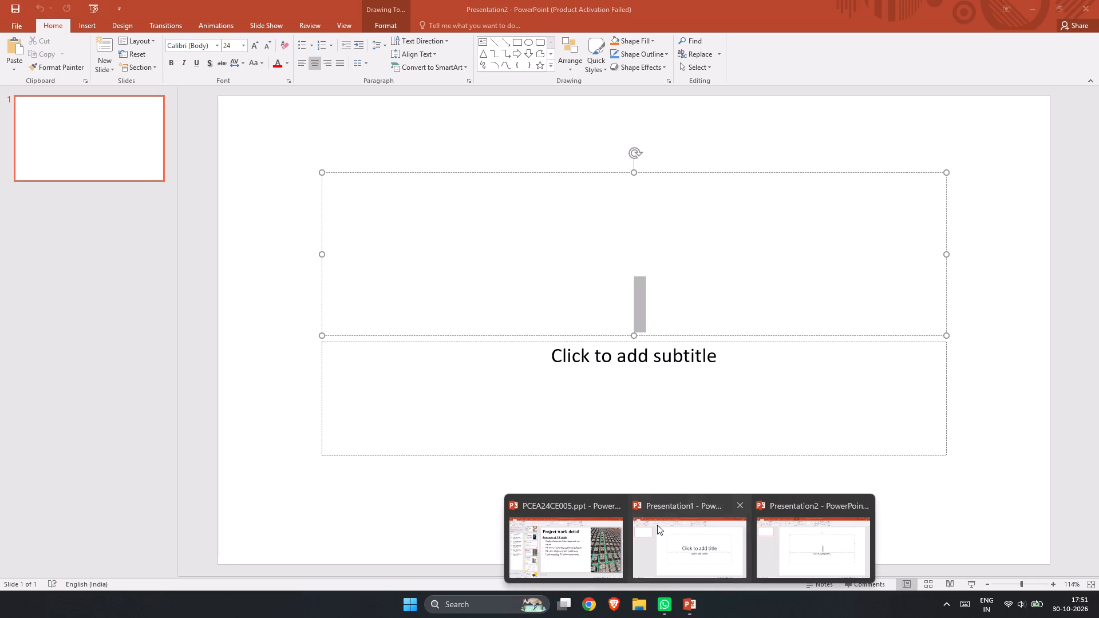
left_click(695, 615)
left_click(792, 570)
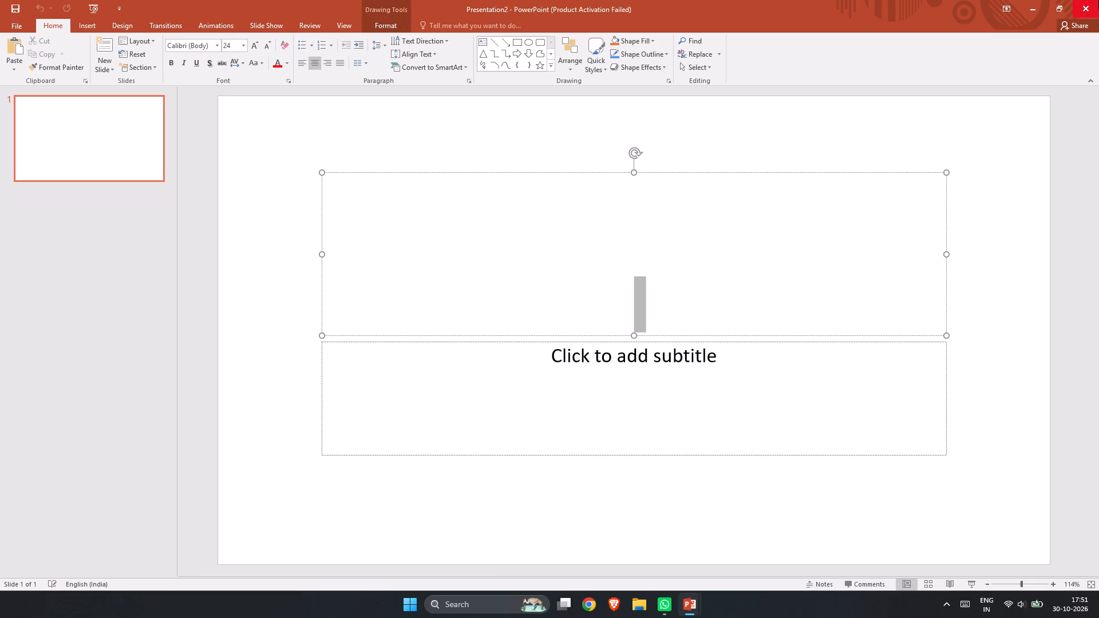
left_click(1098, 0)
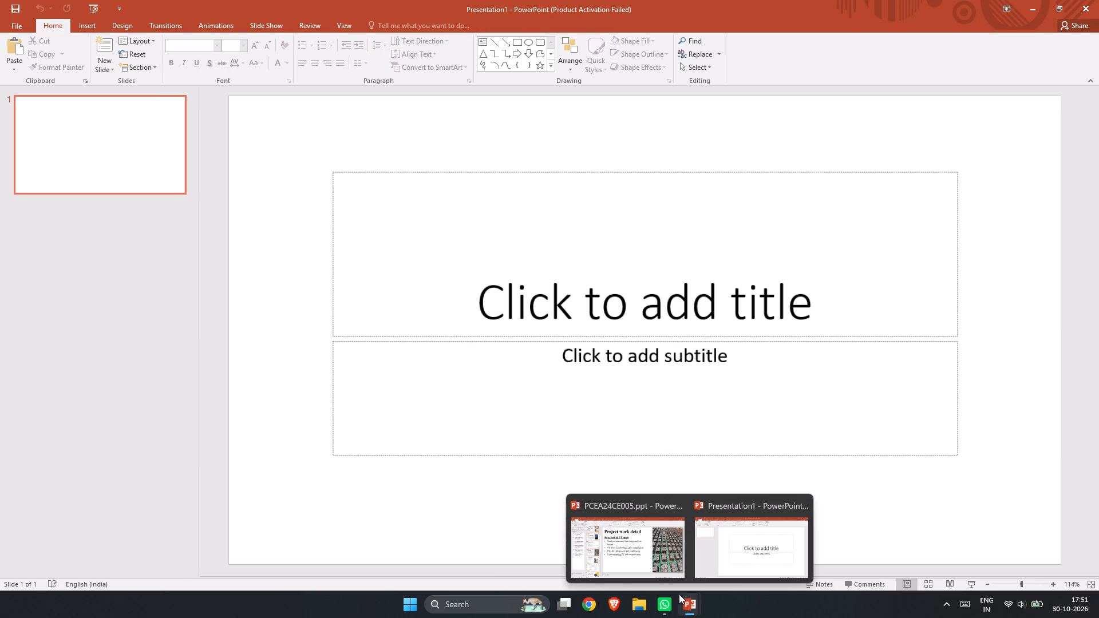
Switch to File Explorer and reopen Internship_ppt format from the recent files.
left_click(641, 608)
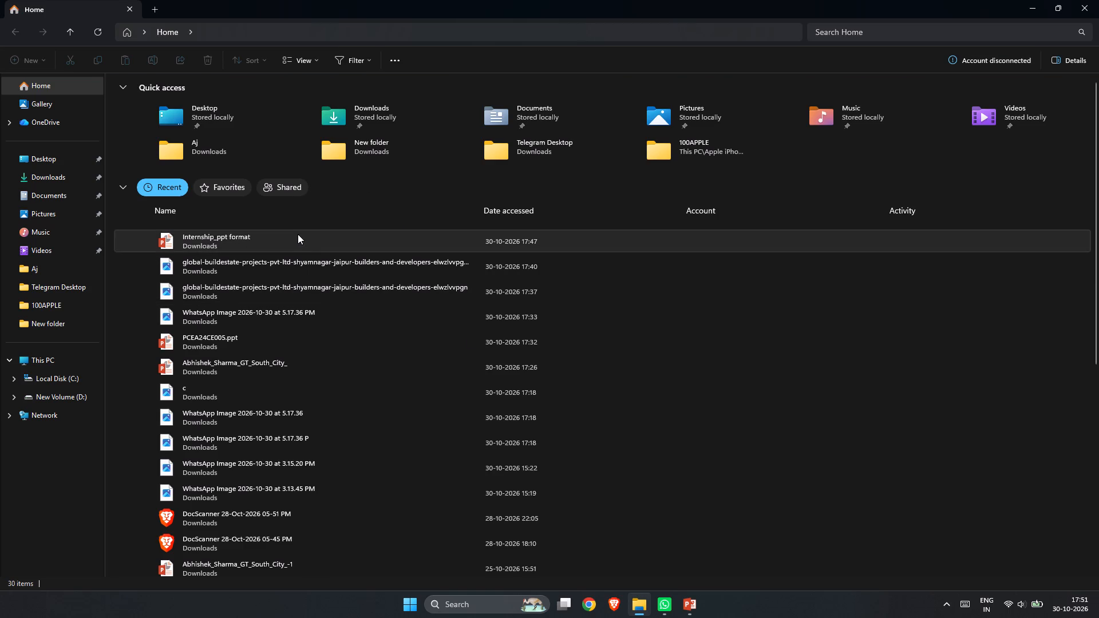
double_click(298, 234)
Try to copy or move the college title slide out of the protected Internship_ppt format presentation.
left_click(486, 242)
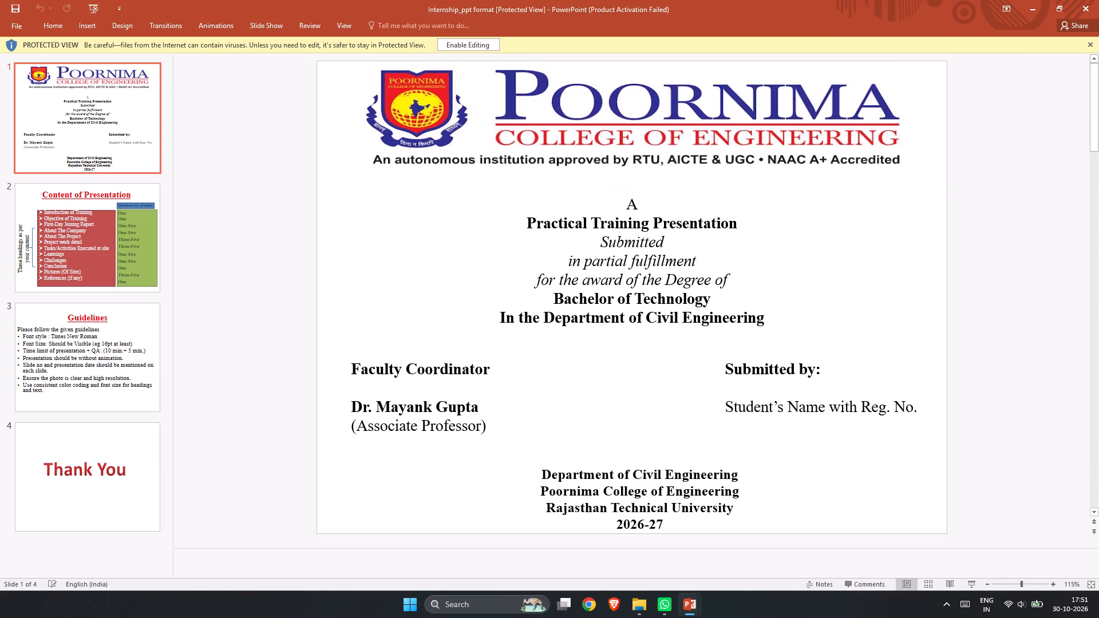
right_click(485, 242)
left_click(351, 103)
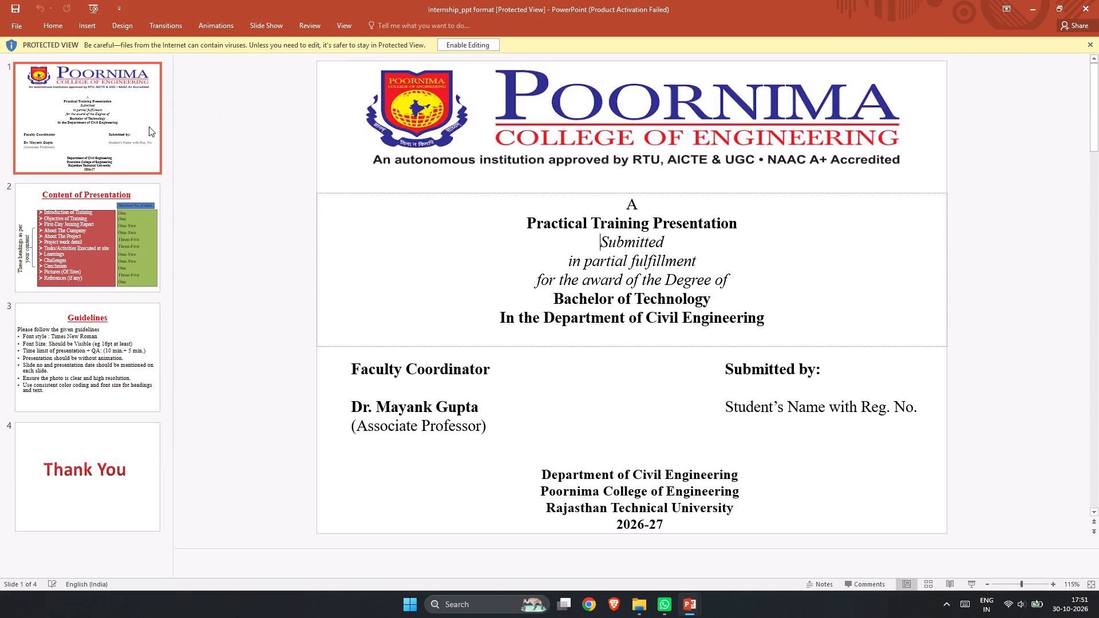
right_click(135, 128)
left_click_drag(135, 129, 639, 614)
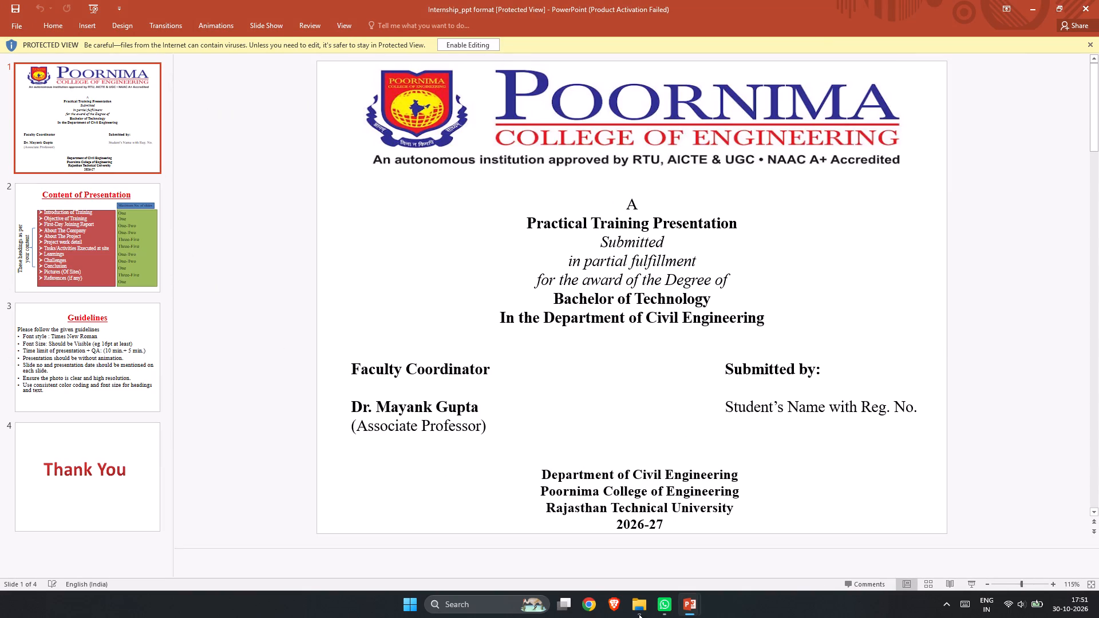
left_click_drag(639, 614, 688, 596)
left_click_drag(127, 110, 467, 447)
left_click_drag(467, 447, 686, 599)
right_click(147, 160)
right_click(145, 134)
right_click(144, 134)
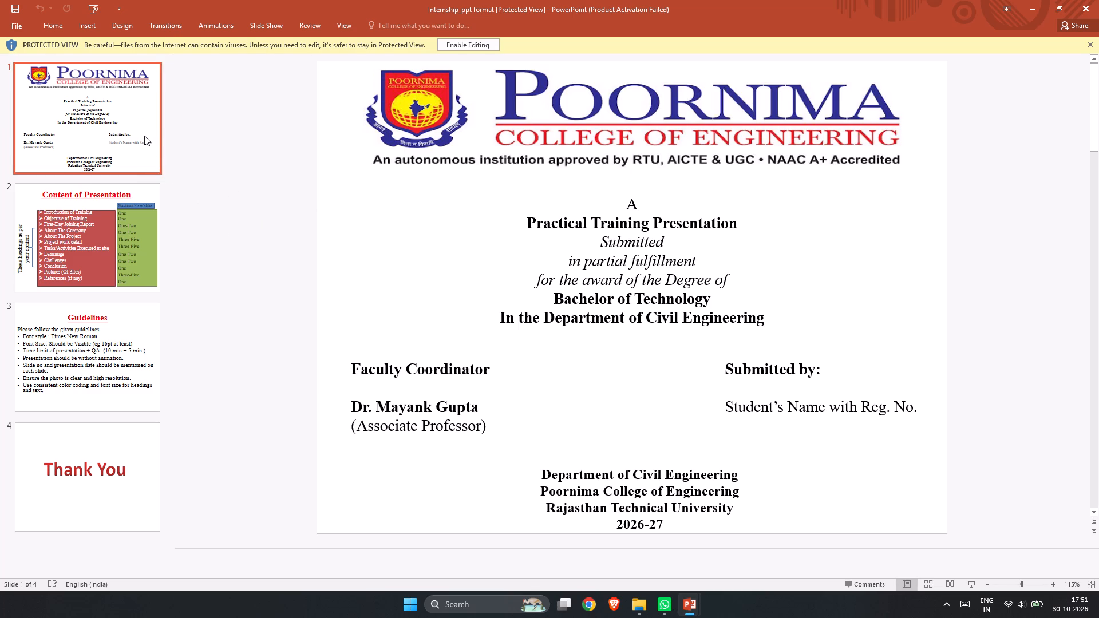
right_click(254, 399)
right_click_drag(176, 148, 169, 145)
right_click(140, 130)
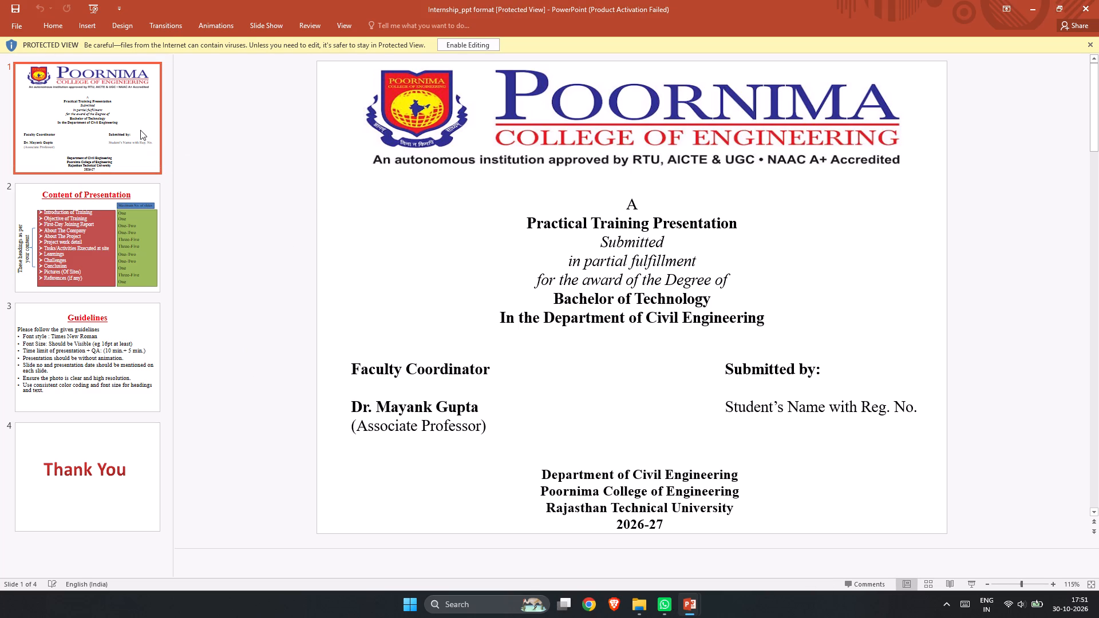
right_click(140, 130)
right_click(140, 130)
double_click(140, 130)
Enable editing for the Internship_ppt format presentation.
left_click(481, 45)
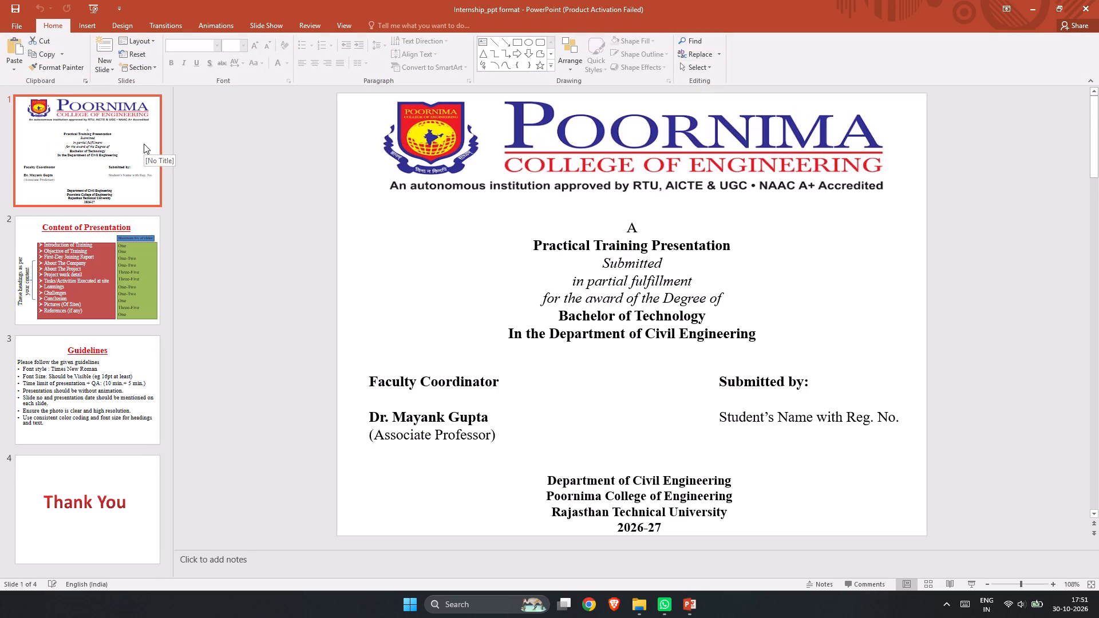
Cut the college title slide from the Internship_ppt format presentation.
left_click_drag(144, 144, 715, 589)
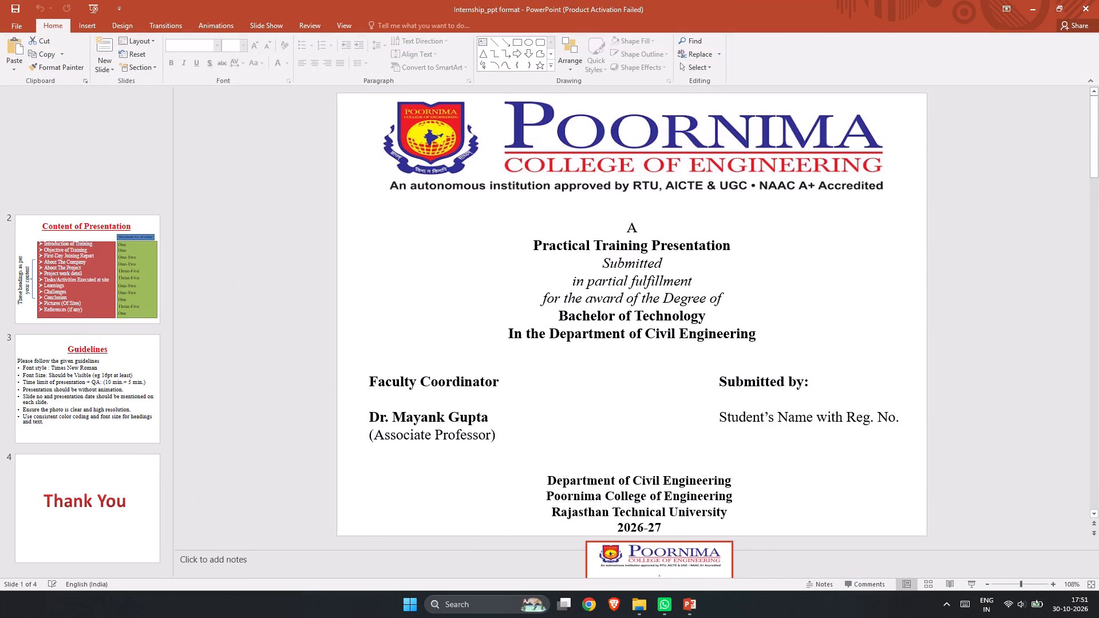
left_click_drag(715, 589, 133, 207)
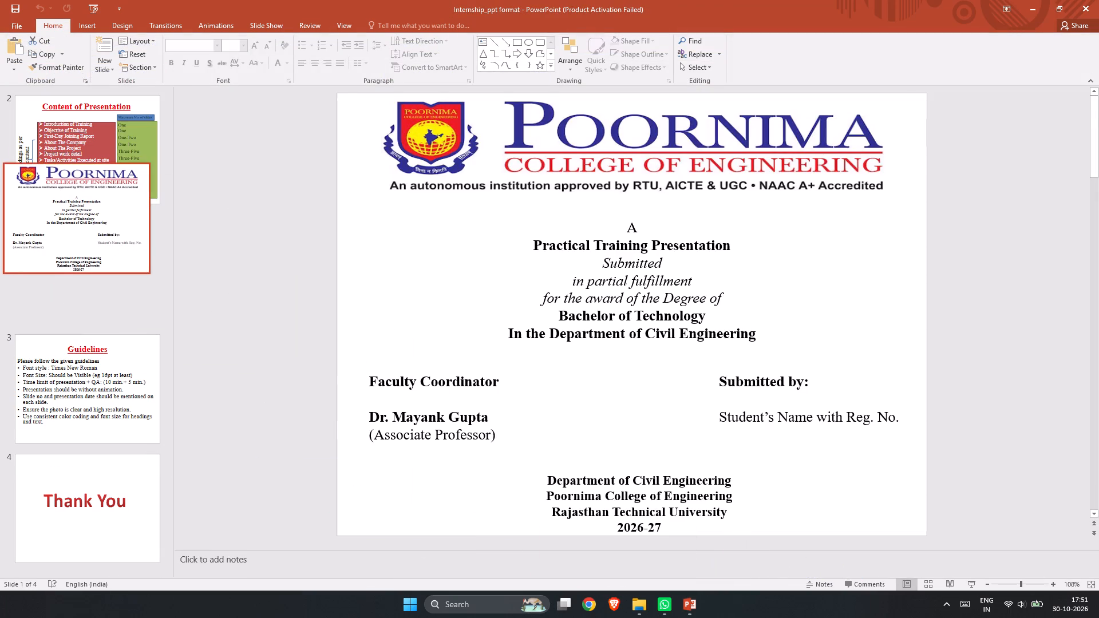
left_click_drag(133, 207, 134, 124)
right_click(133, 126)
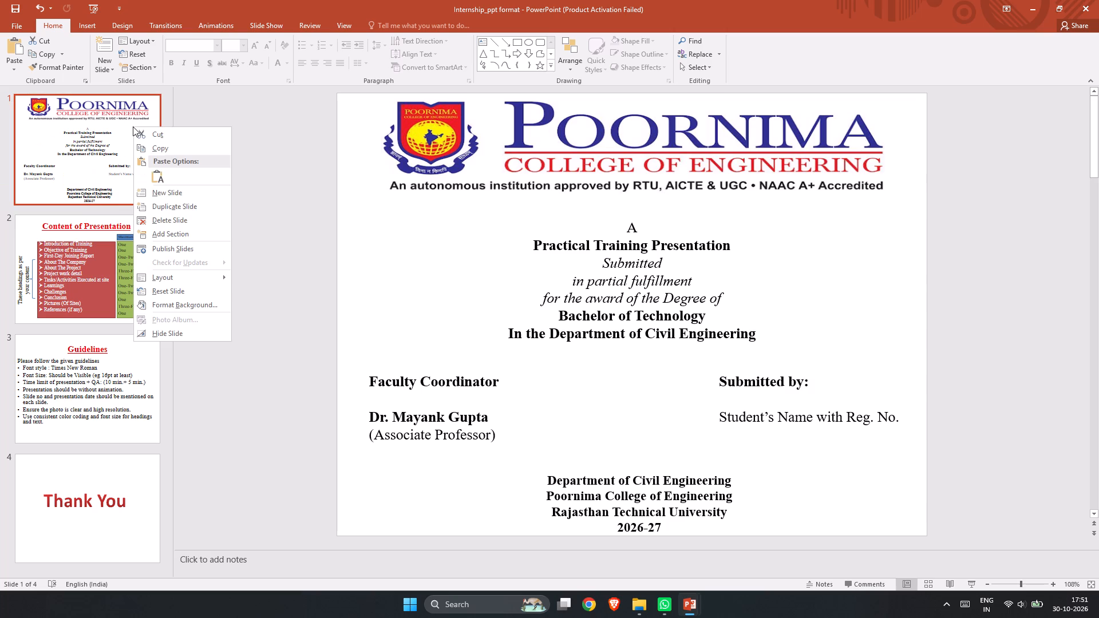
left_click(180, 137)
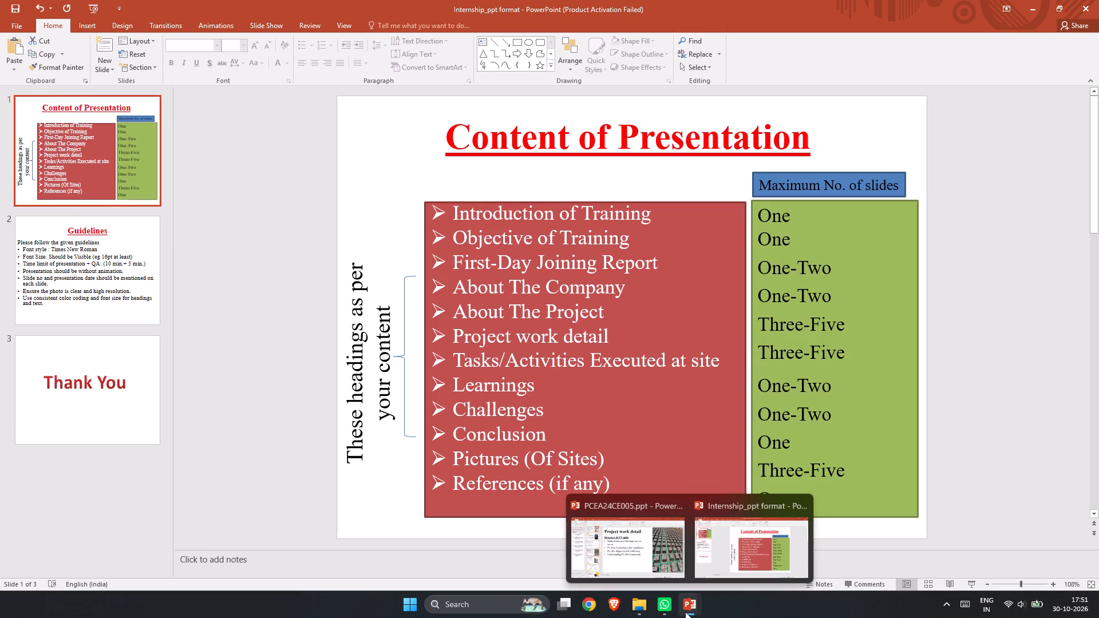
Create a new blank presentation from the training presentation's window.
left_click(713, 546)
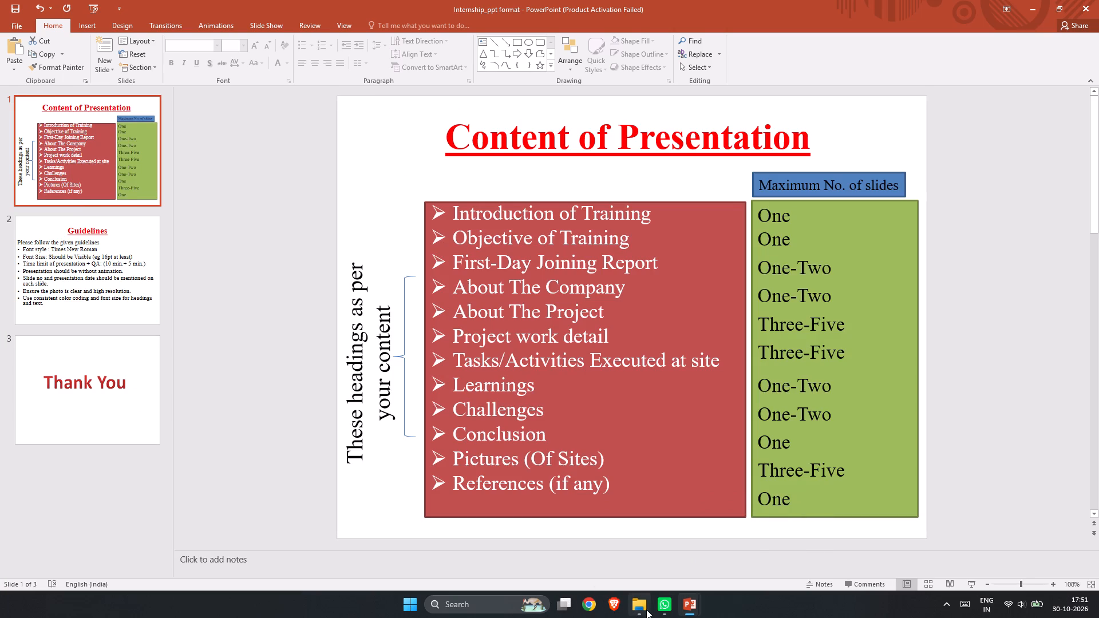
left_click(655, 567)
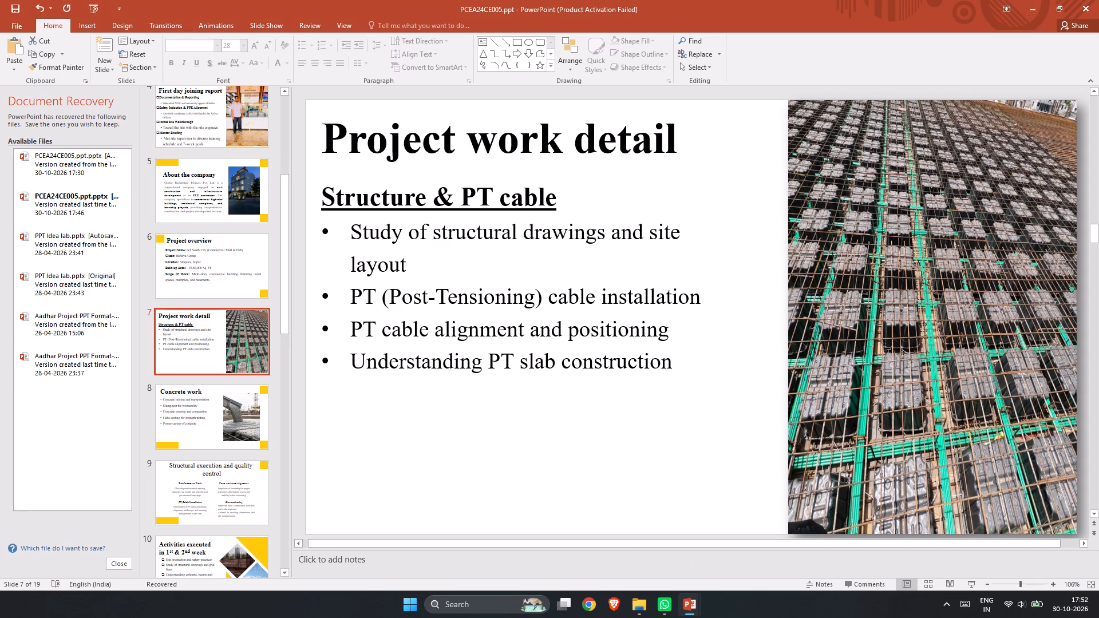
left_click(695, 612)
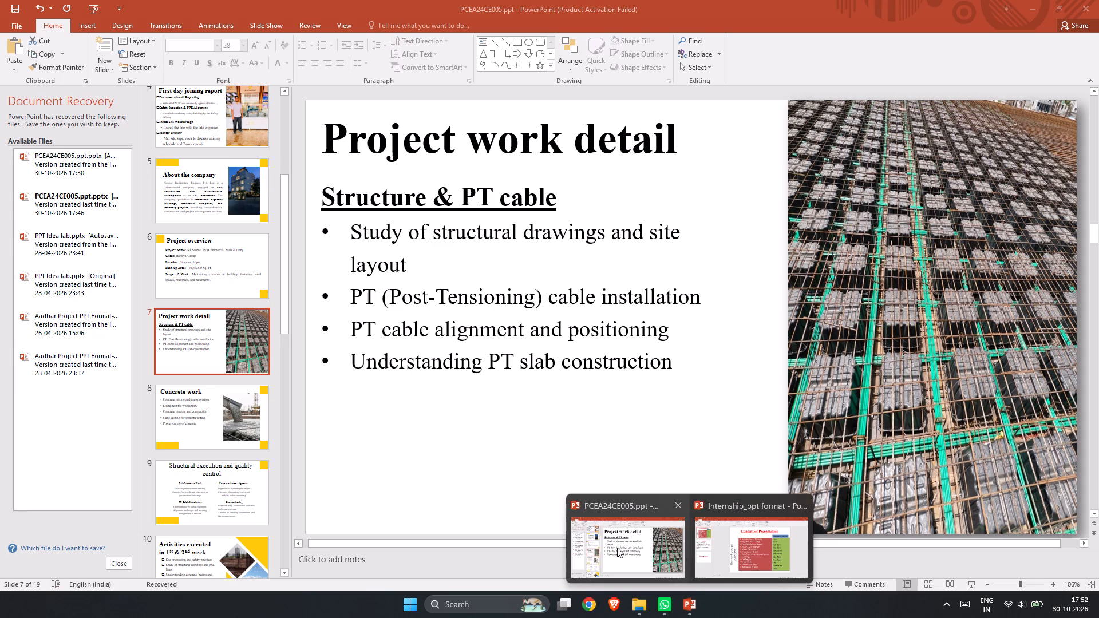
left_click(686, 611)
left_click(19, 26)
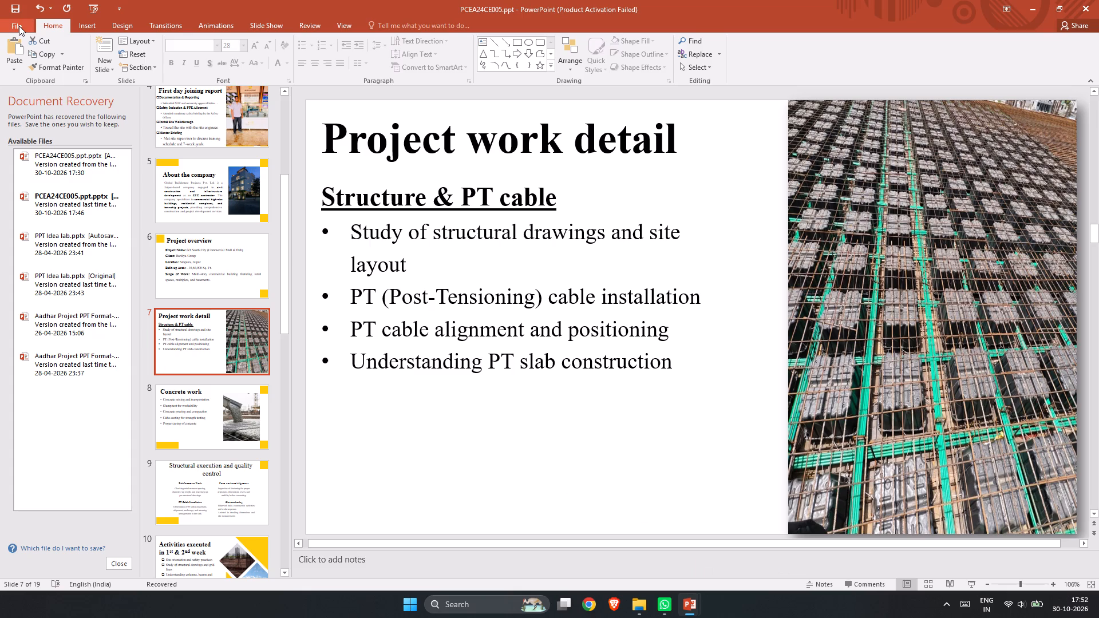
left_click(19, 26)
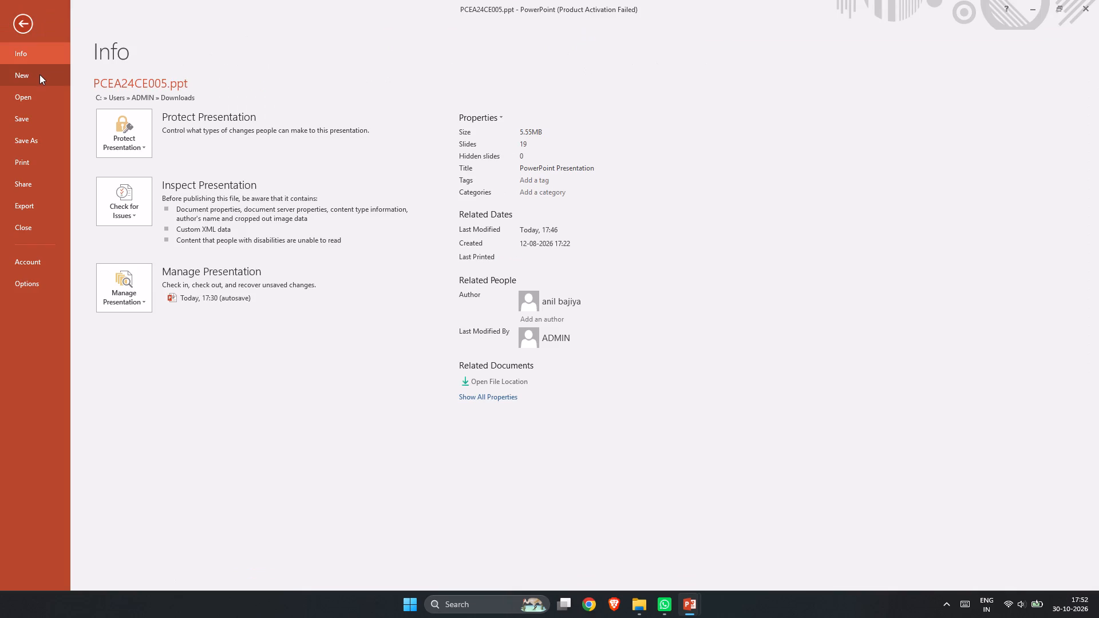
left_click(39, 74)
left_click(162, 191)
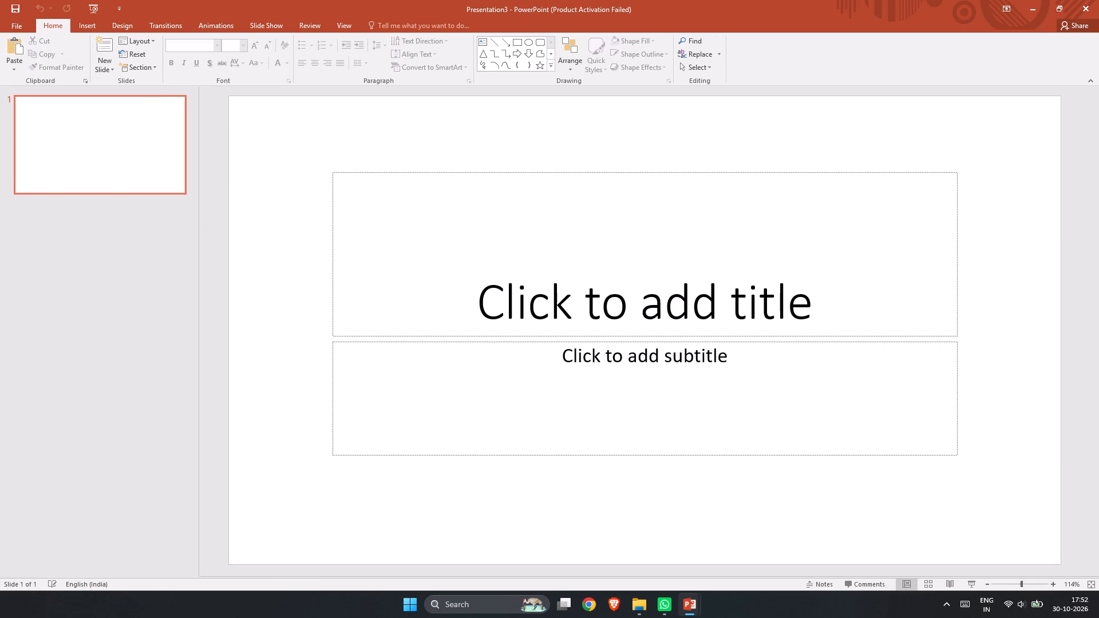
Paste the college title slide into the new blank presentation.
right_click(303, 241)
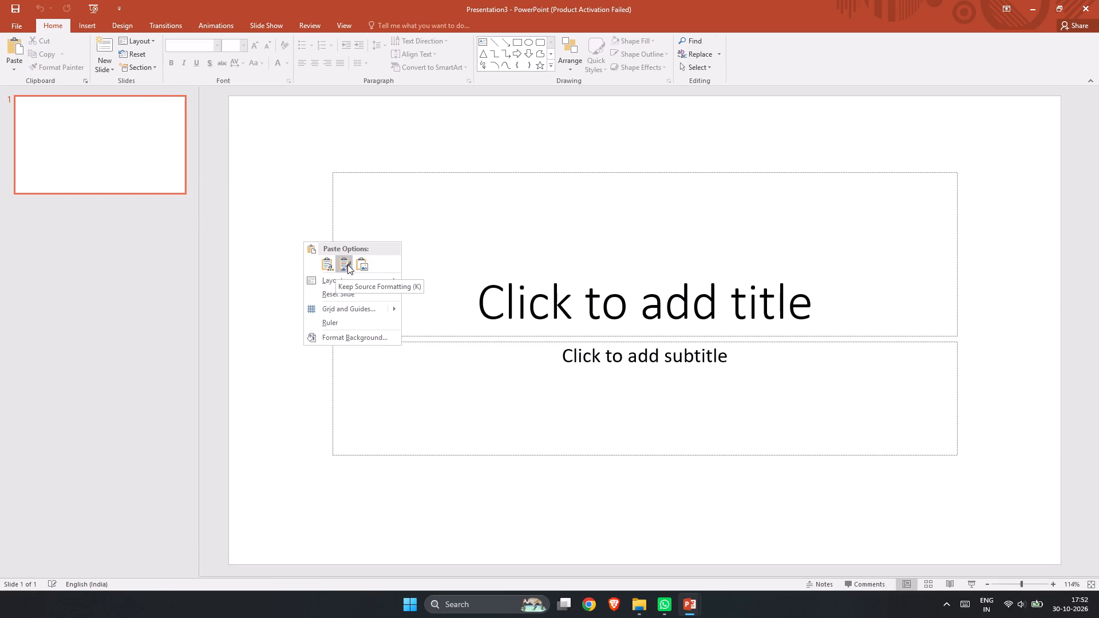
left_click(278, 320)
key("ctrl+v")
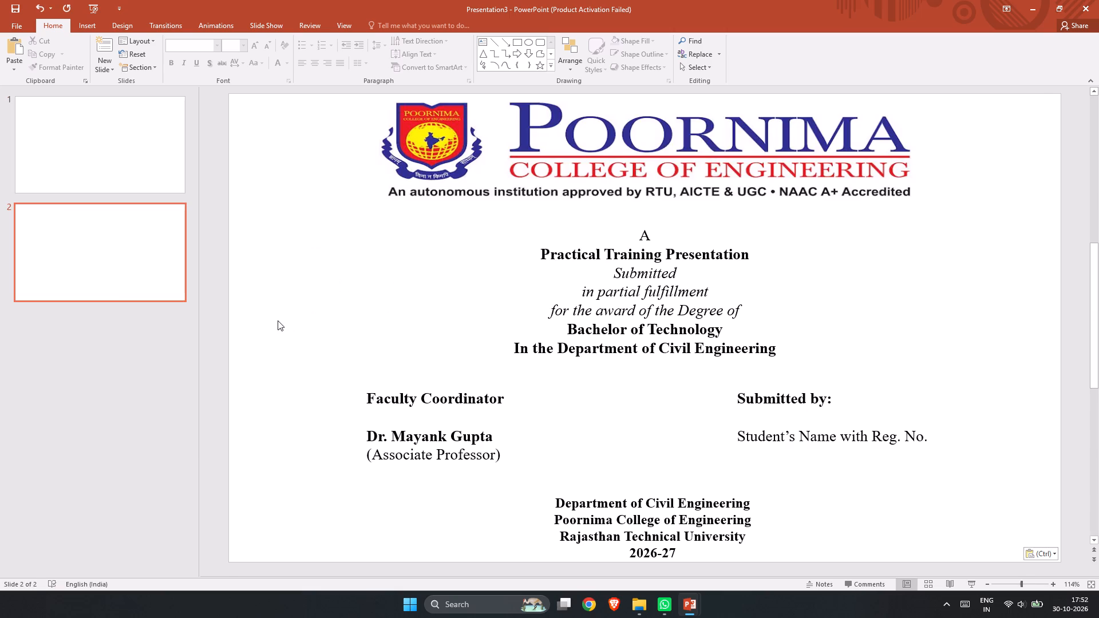
Delete the empty title slide that precedes the pasted college title slide.
right_click(151, 154)
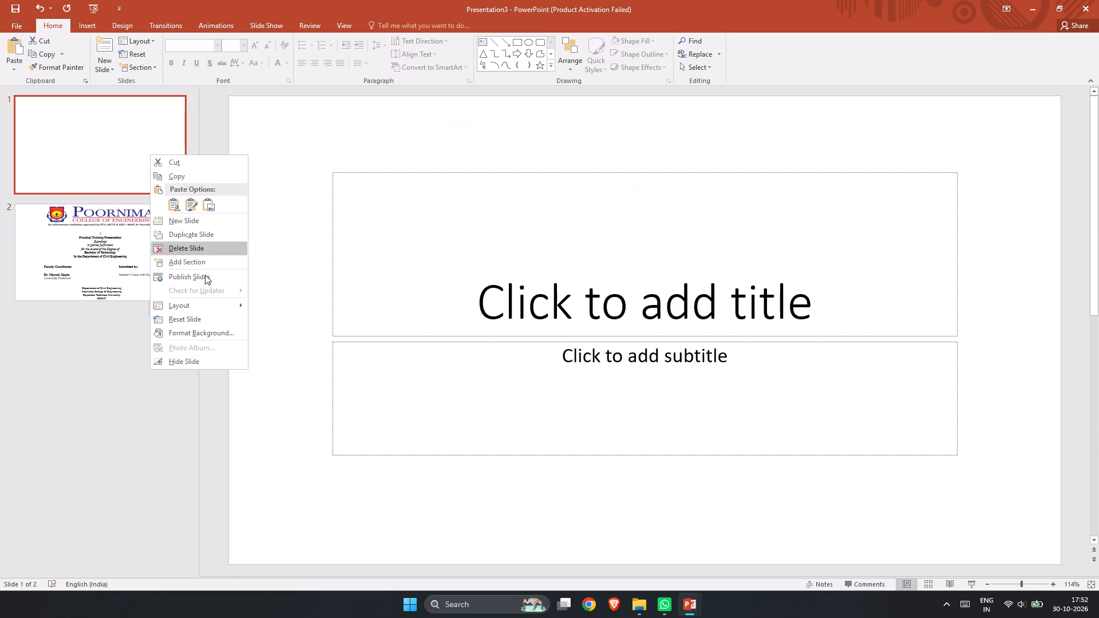
left_click(193, 246)
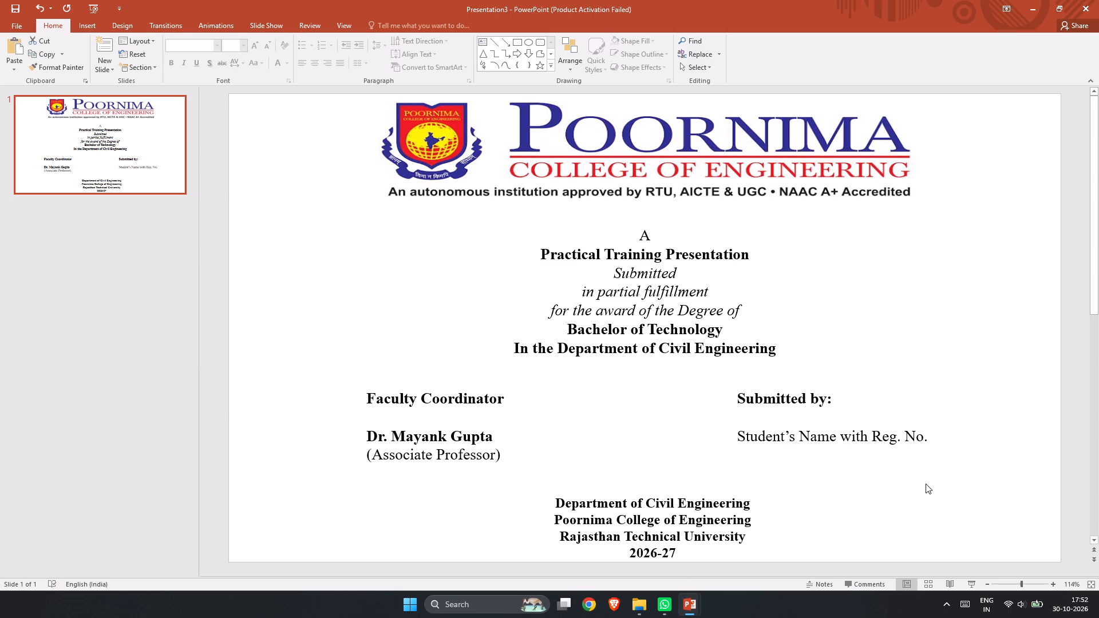
Add the first name Aman after "Submitted by:" on the title slide and make the name non-bold.
left_click(868, 397)
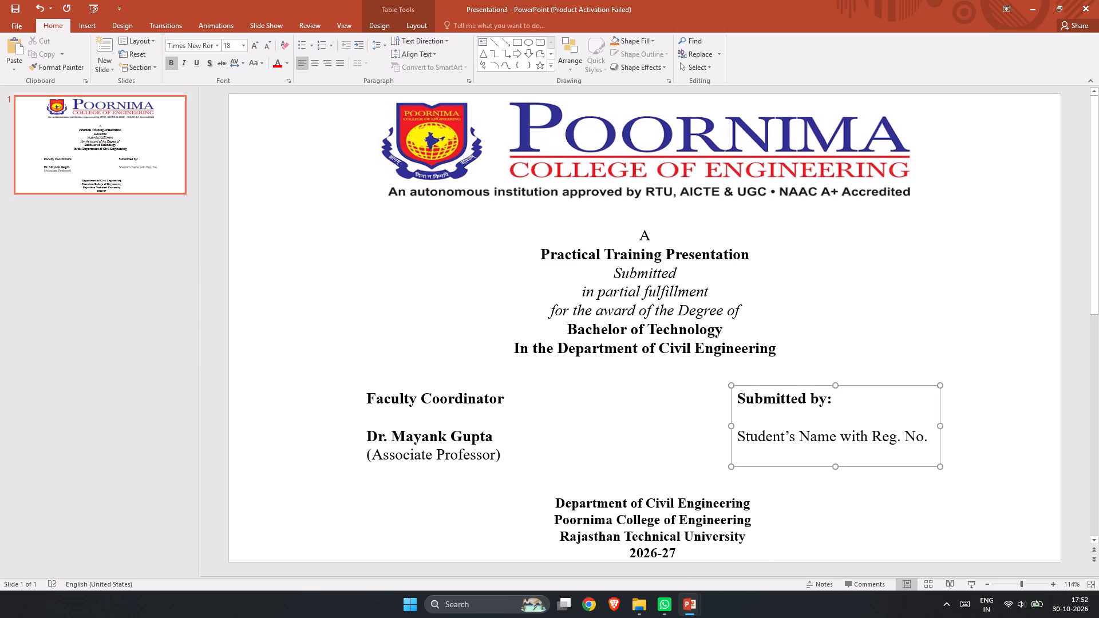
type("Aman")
left_click_drag(832, 405, 873, 403)
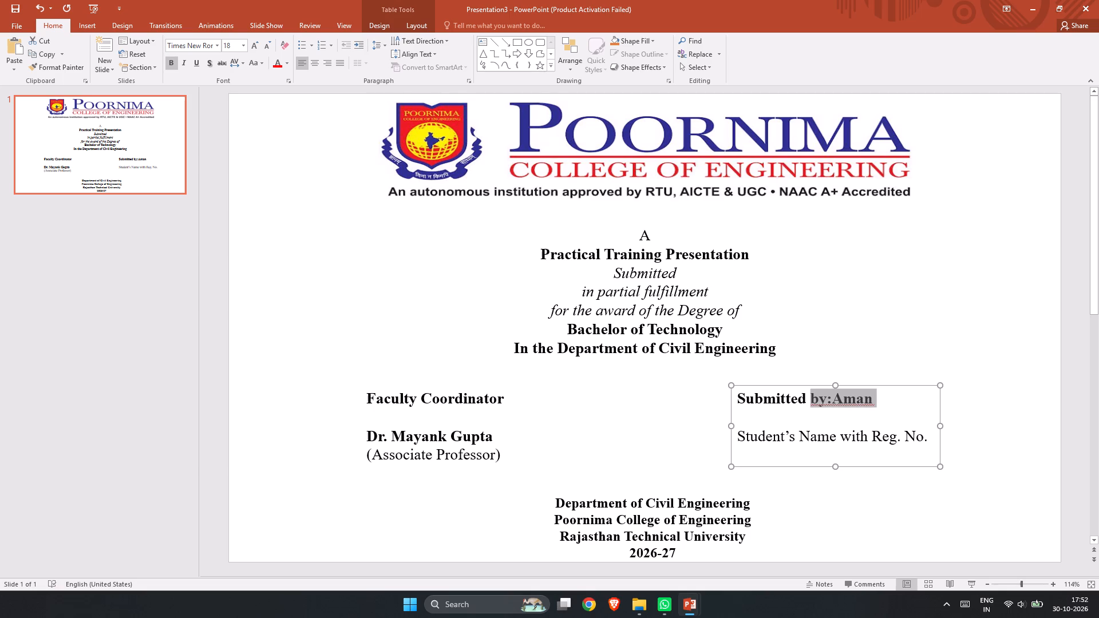
left_click_drag(873, 403, 867, 404)
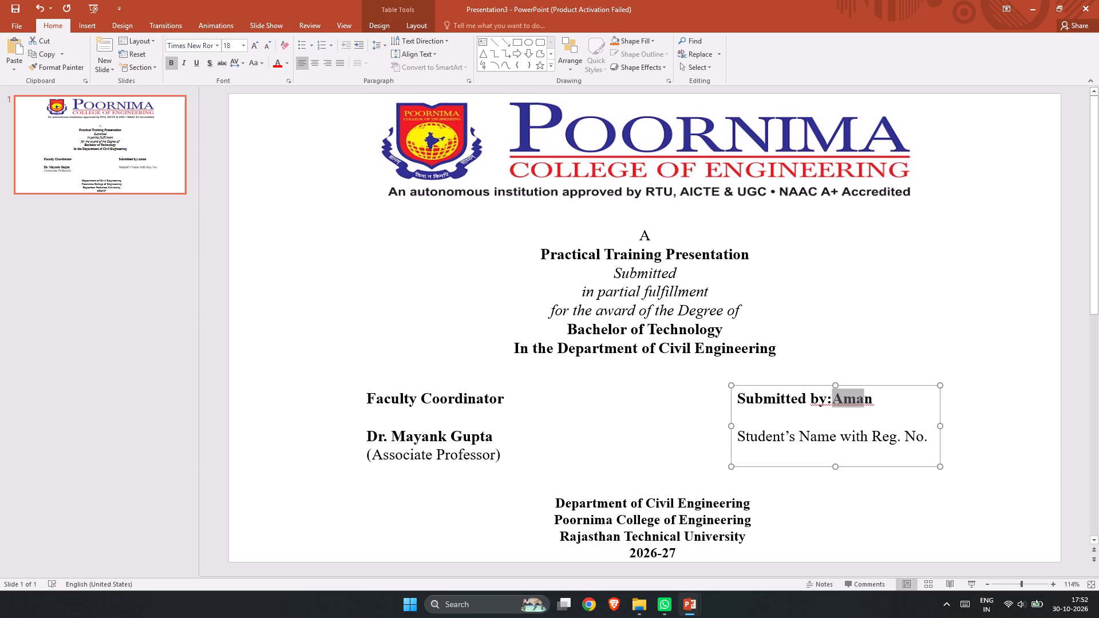
key("ctrl+b")
double_click(869, 394)
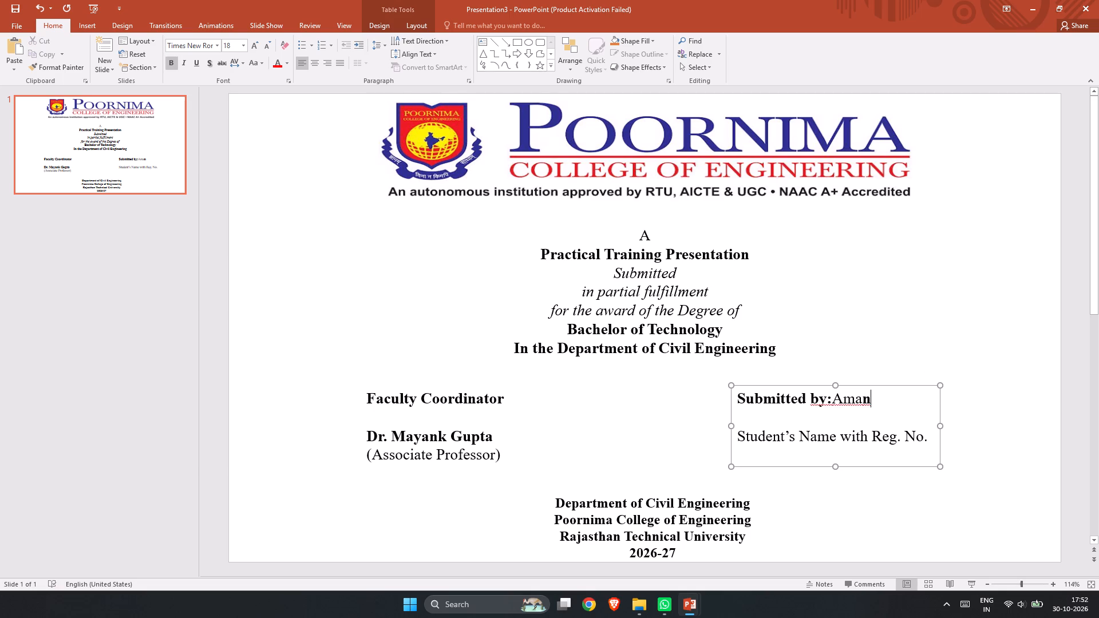
triple_click(868, 396)
left_click(868, 396)
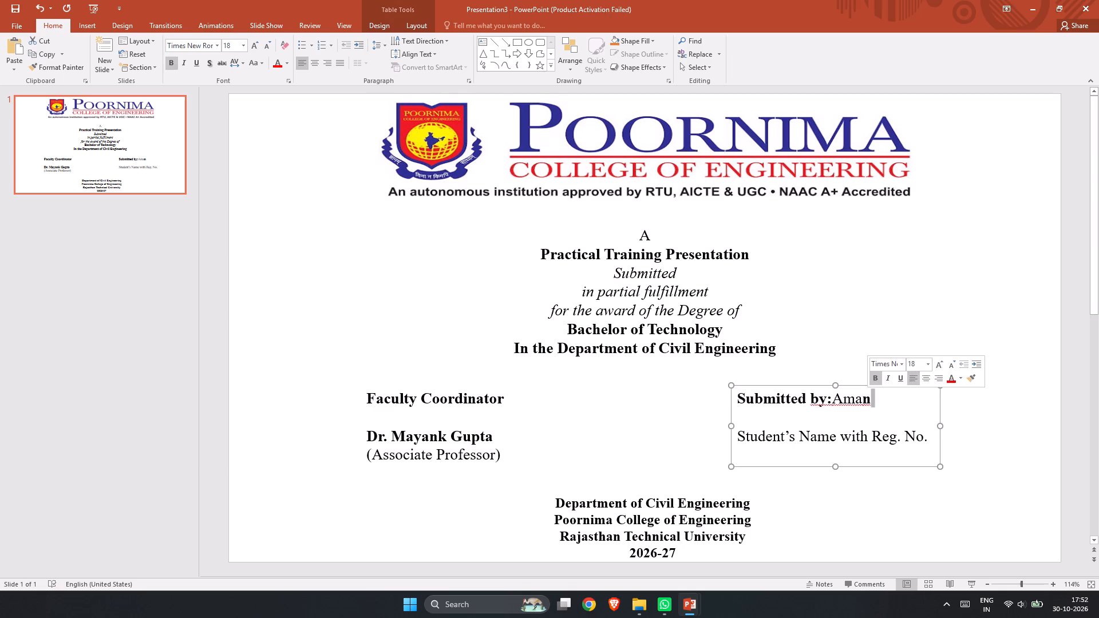
left_click(865, 397)
left_click(865, 397)
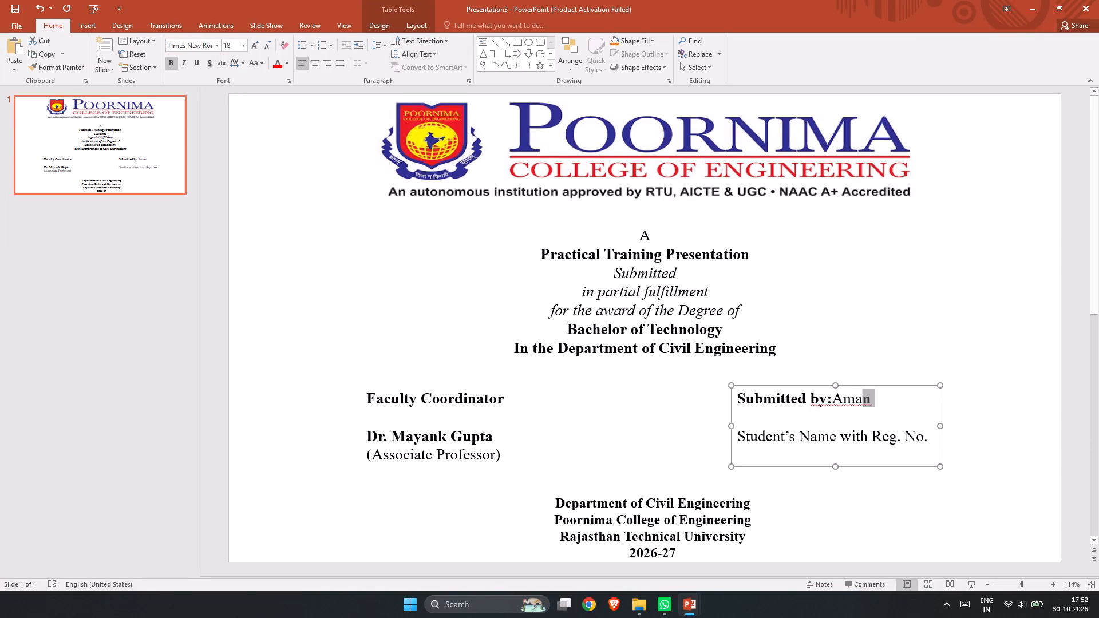
key("ctrl+b")
Enter the student's registration number on a new line beneath "Student's Name with Reg. No." on the title slide.
left_click(931, 436)
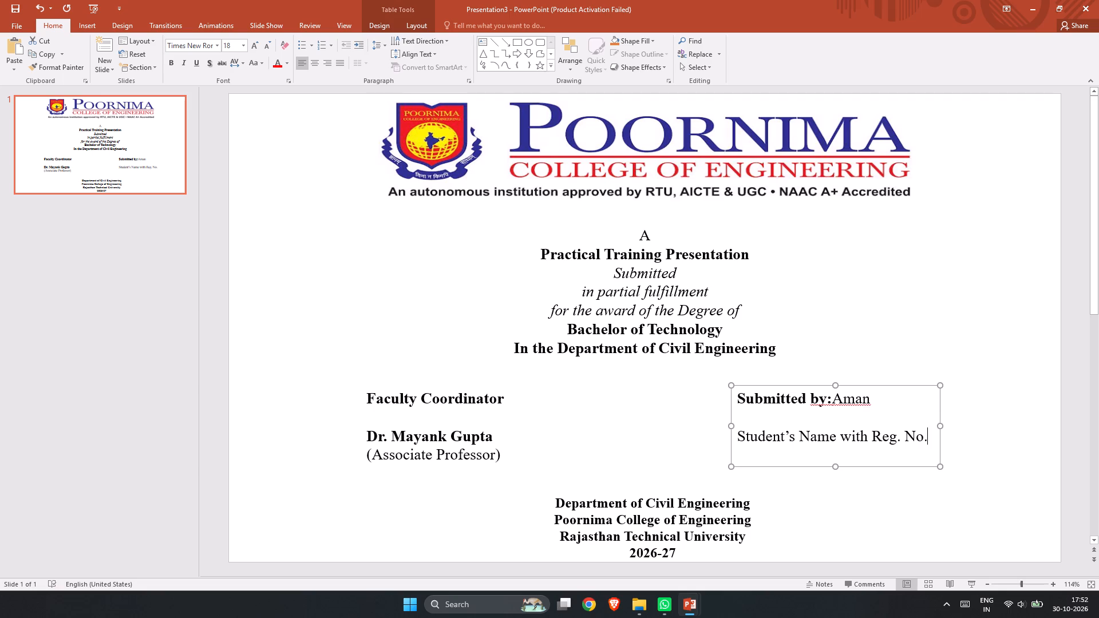
key("Return")
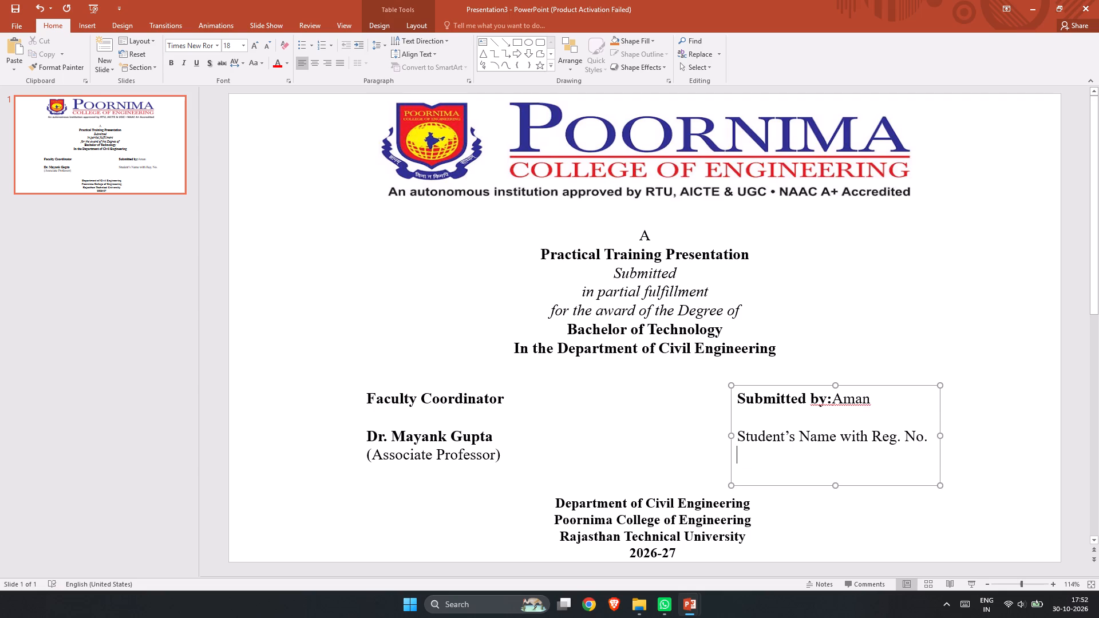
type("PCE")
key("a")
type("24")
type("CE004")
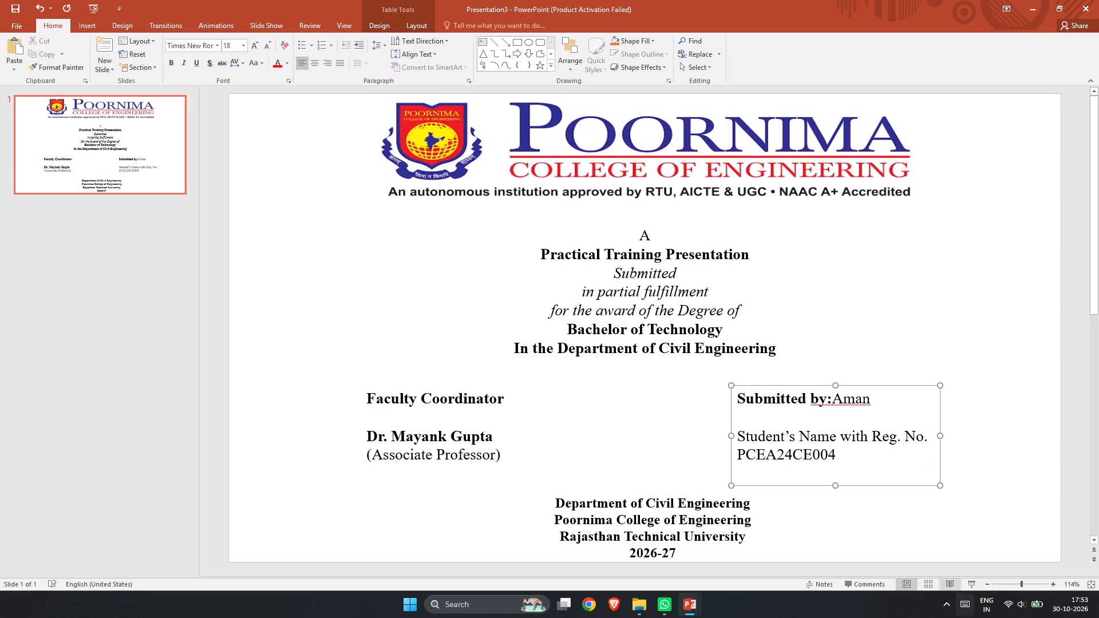
left_click(209, 273)
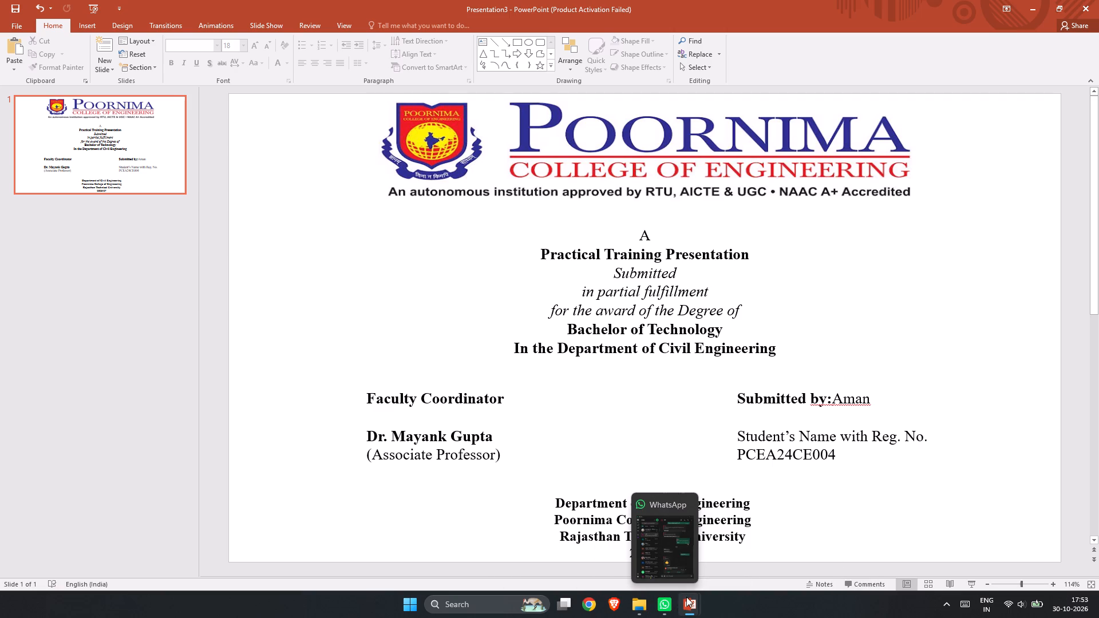
Switch to the existing training presentation that contains the Project work detail slide.
left_click(698, 553)
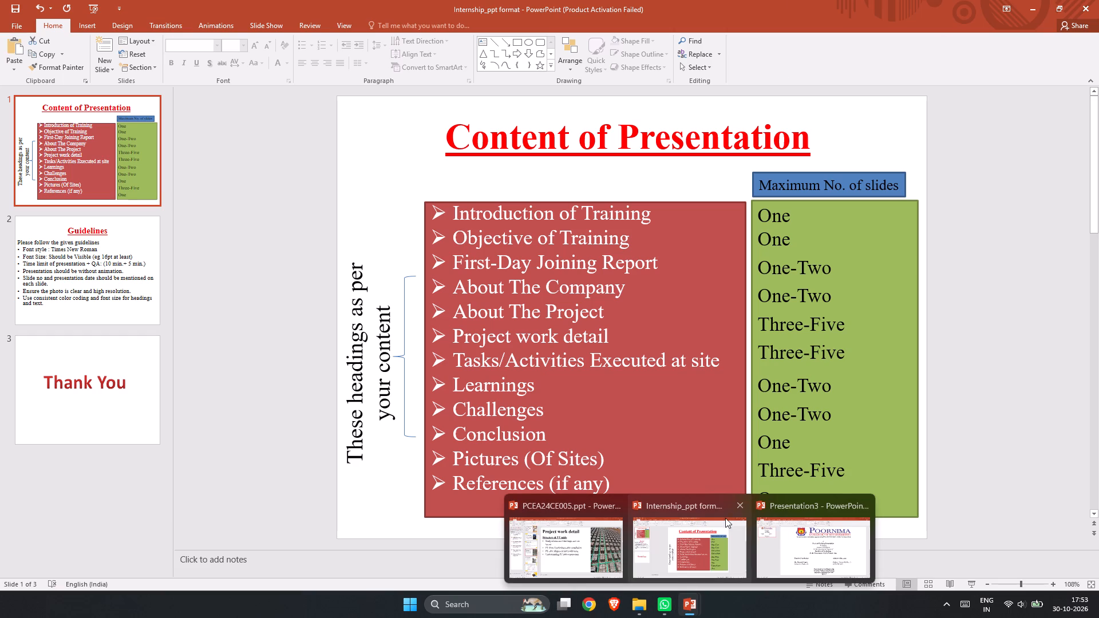
left_click(606, 546)
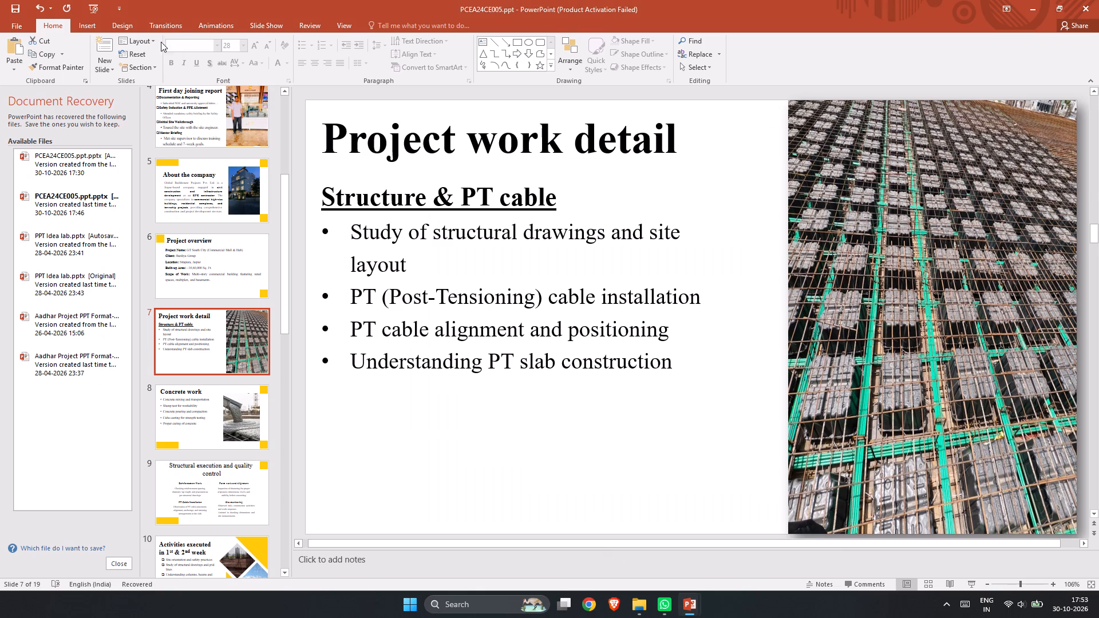
View the training presentation's Introduction slide and return to Presentation3 to add a second slide below the title slide.
scroll(144, 226, "up", 5)
left_click(230, 143)
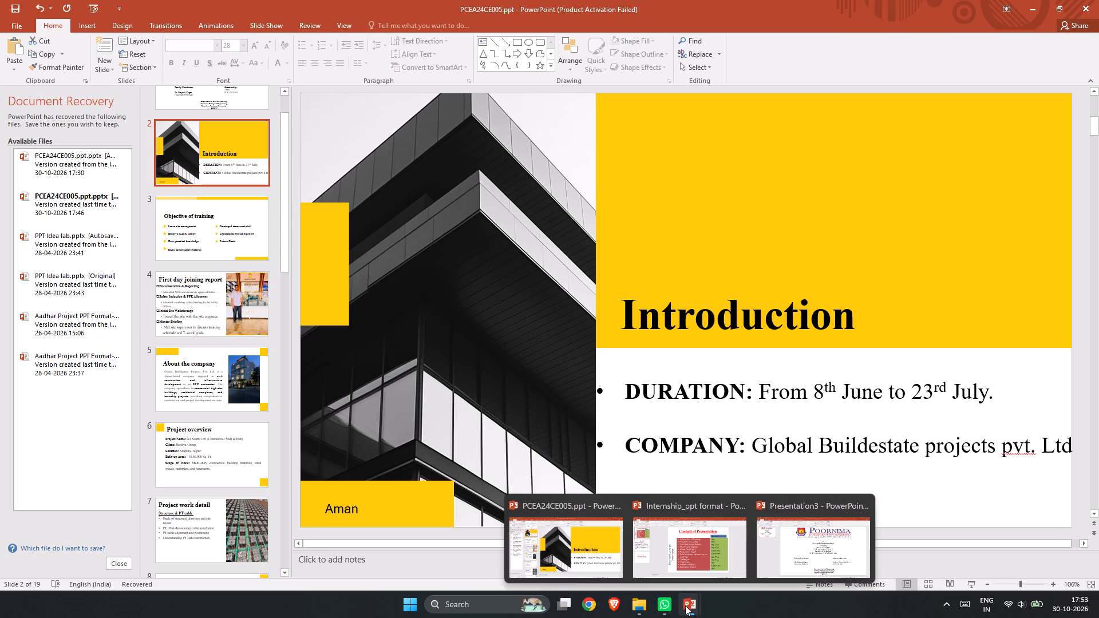
left_click(821, 546)
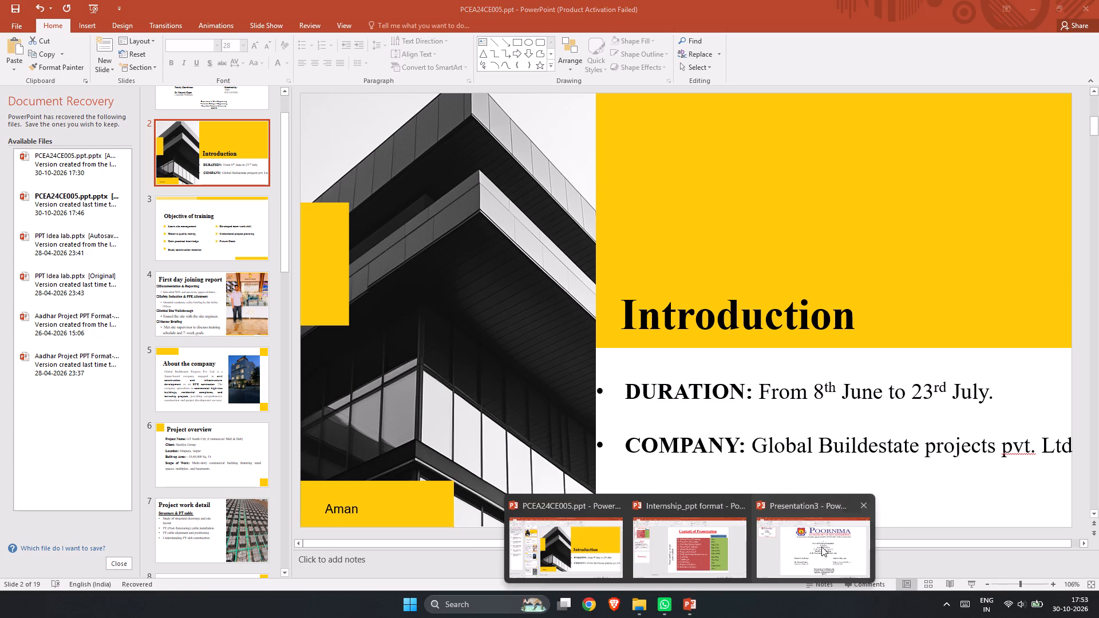
right_click(112, 197)
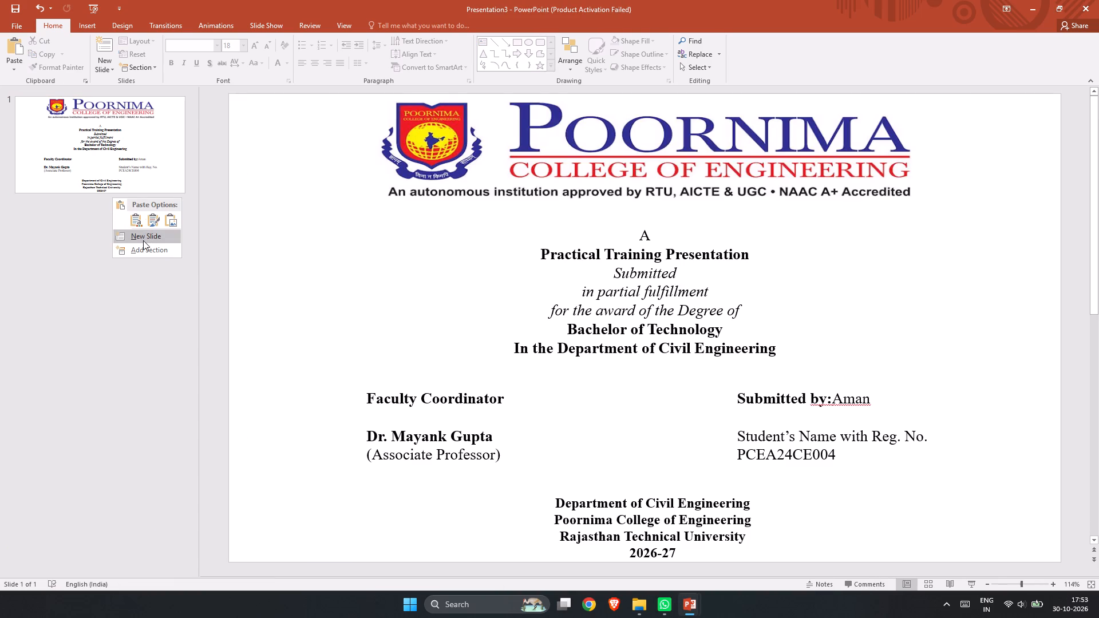
left_click(143, 240)
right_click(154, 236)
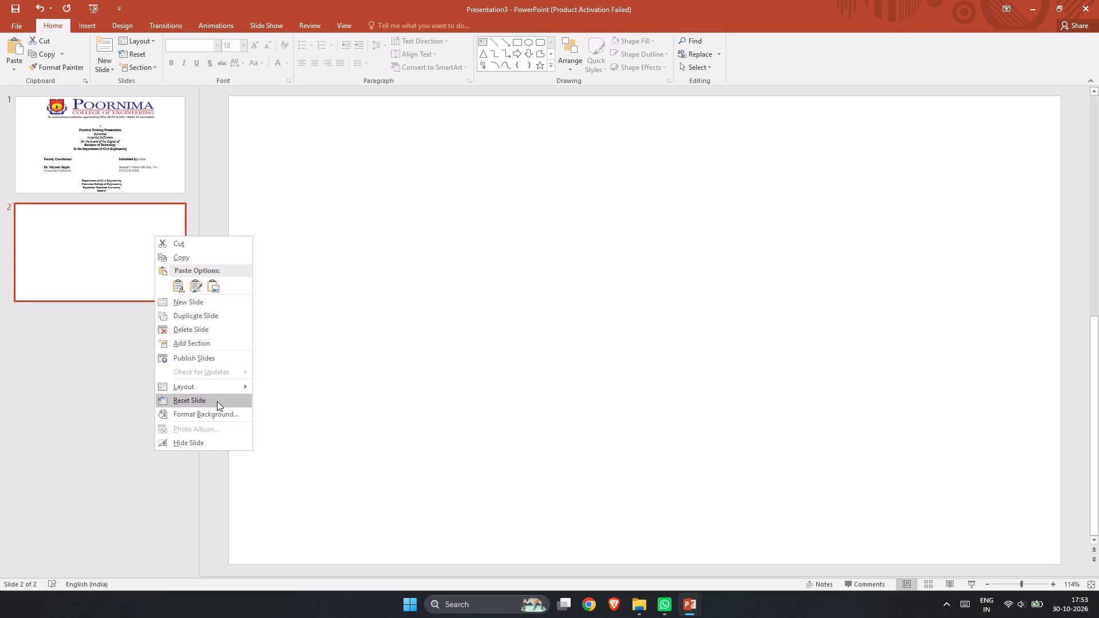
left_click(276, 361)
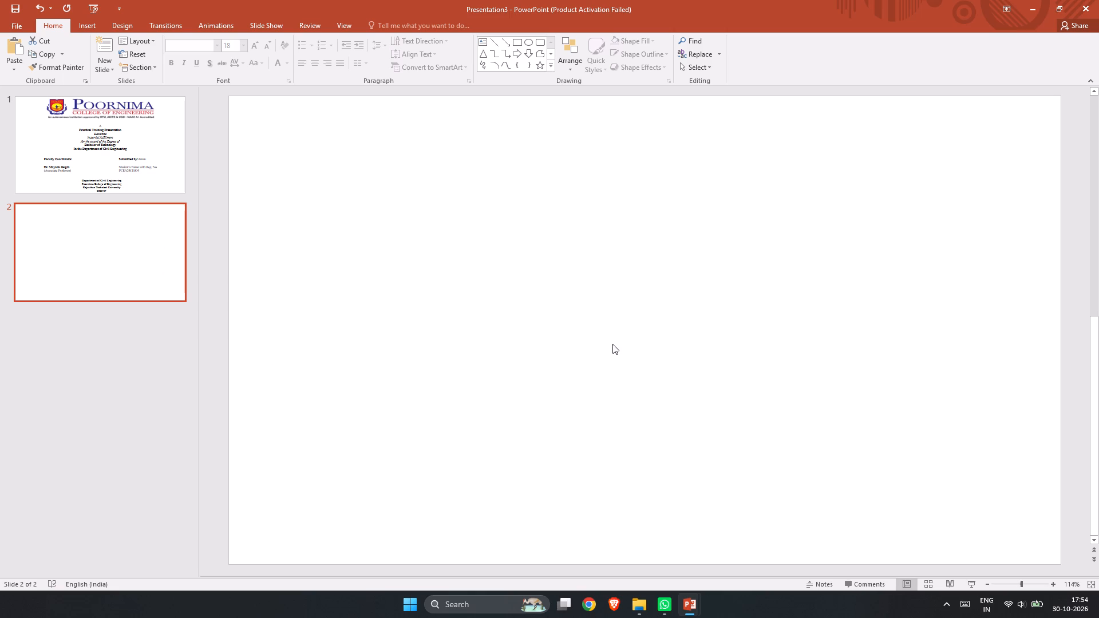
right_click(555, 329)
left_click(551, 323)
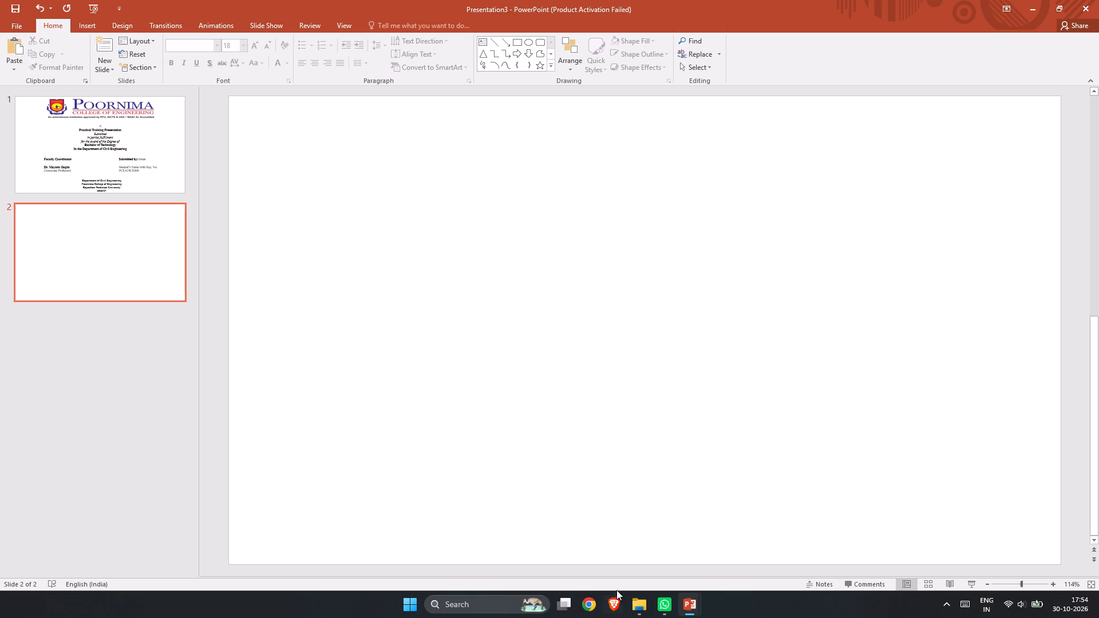
Switch to the Brave browser and search the web for "Intro page for ppt".
left_click(612, 613)
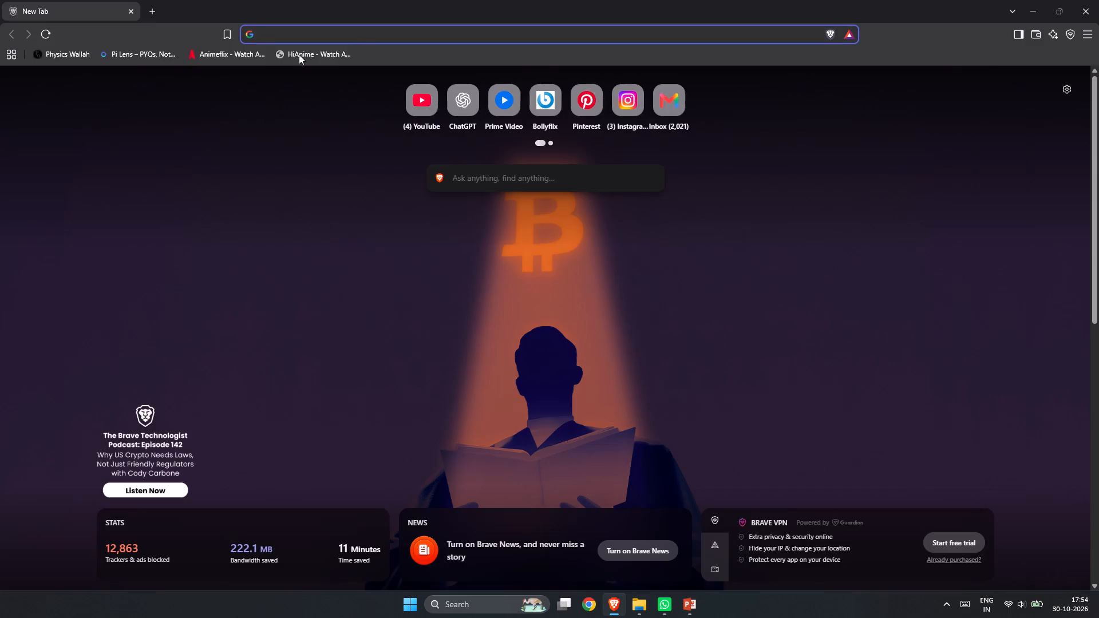
type("IN")
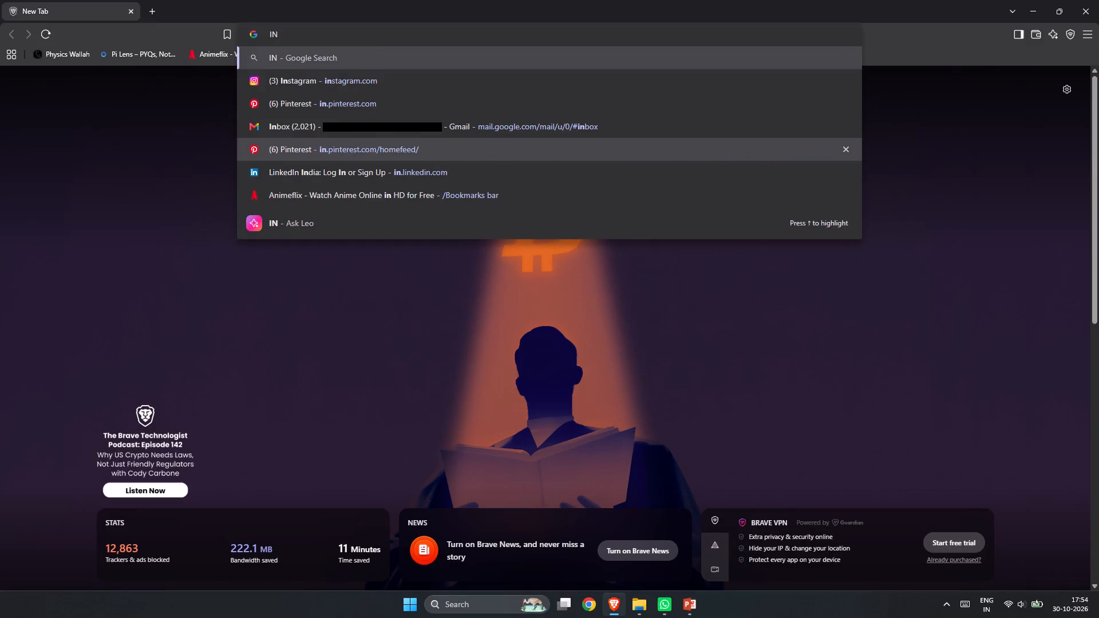
key("BackSpace")
type("ntro")
type("ps")
key("BackSpace")
key("BackSpace")
key("BackSpace")
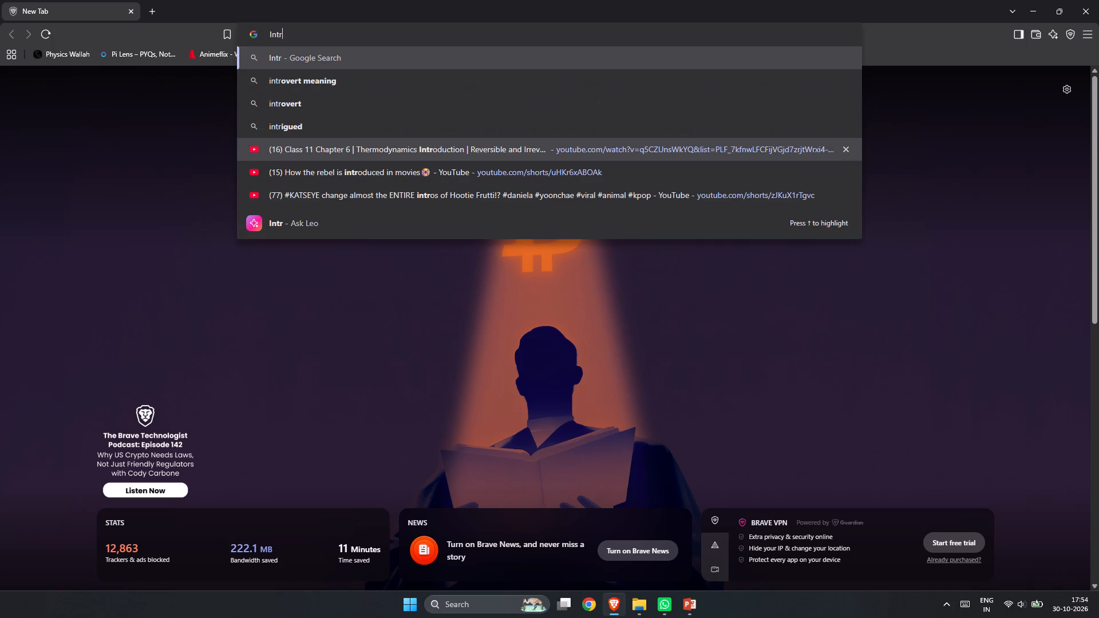
type("o page")
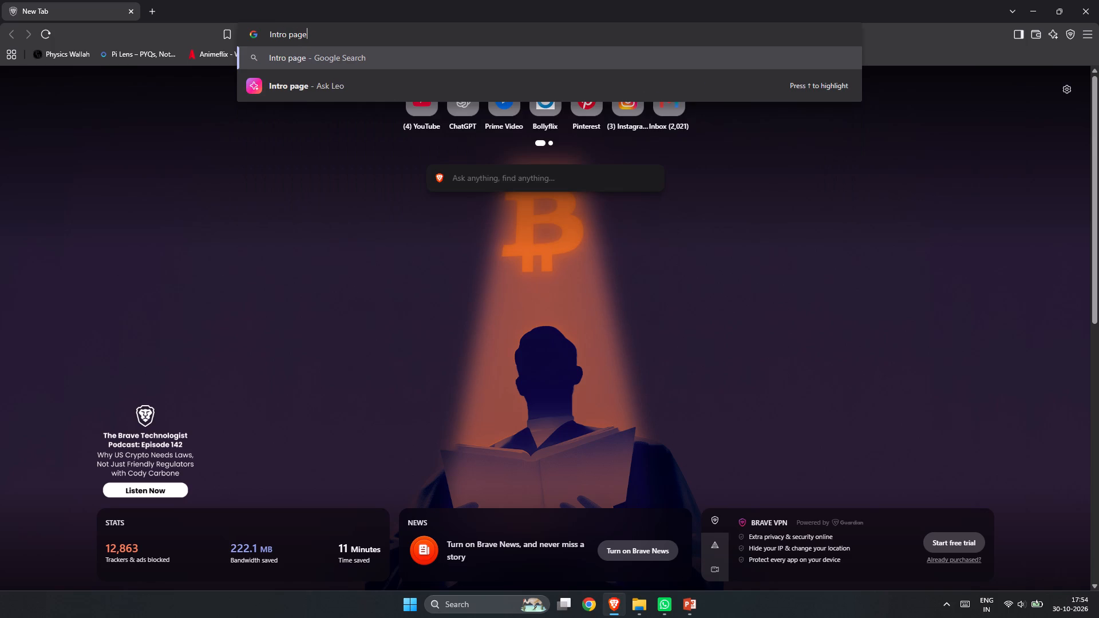
key("space")
type("for ppt")
key("Return")
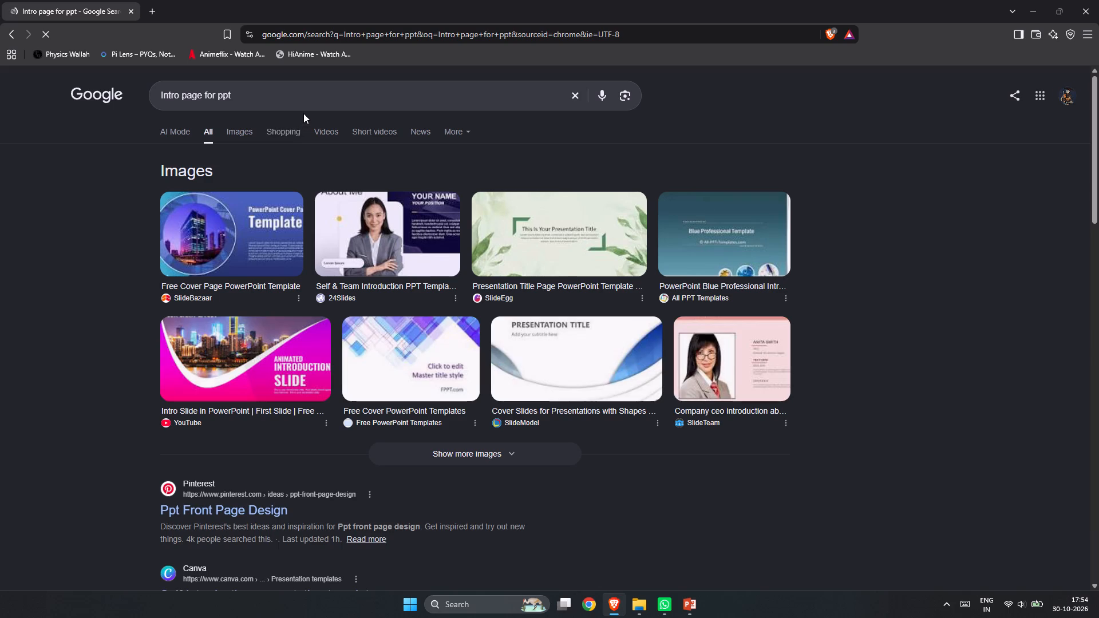
Open Canva's self-introduction presentation templates from the search results and browse the designs for an introduction slide.
scroll(177, 448, "down", 1)
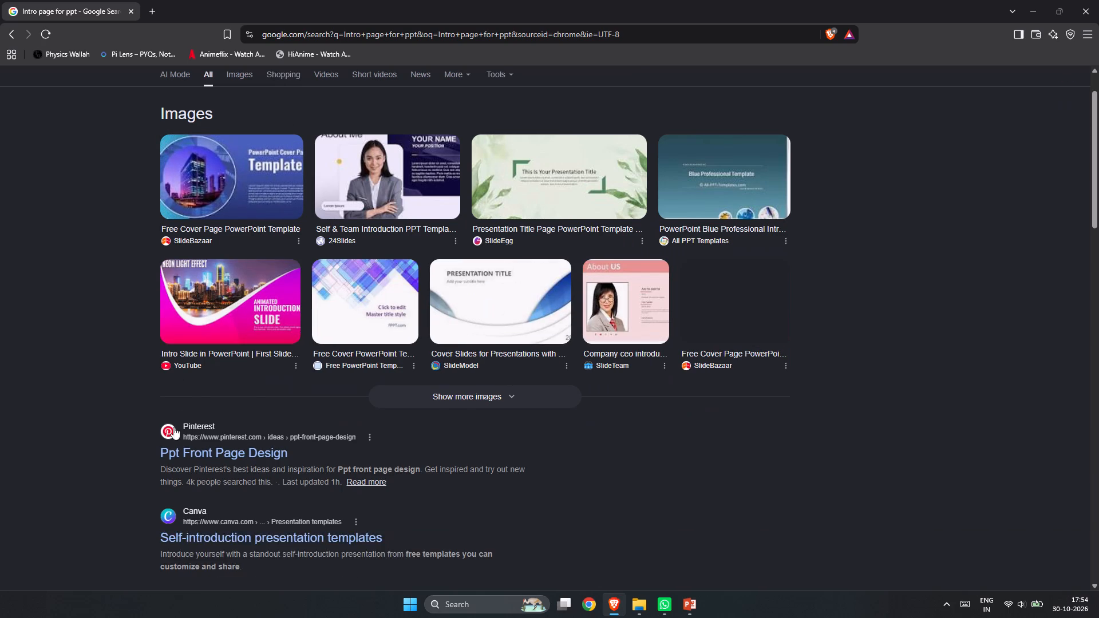
scroll(169, 422, "down", 1)
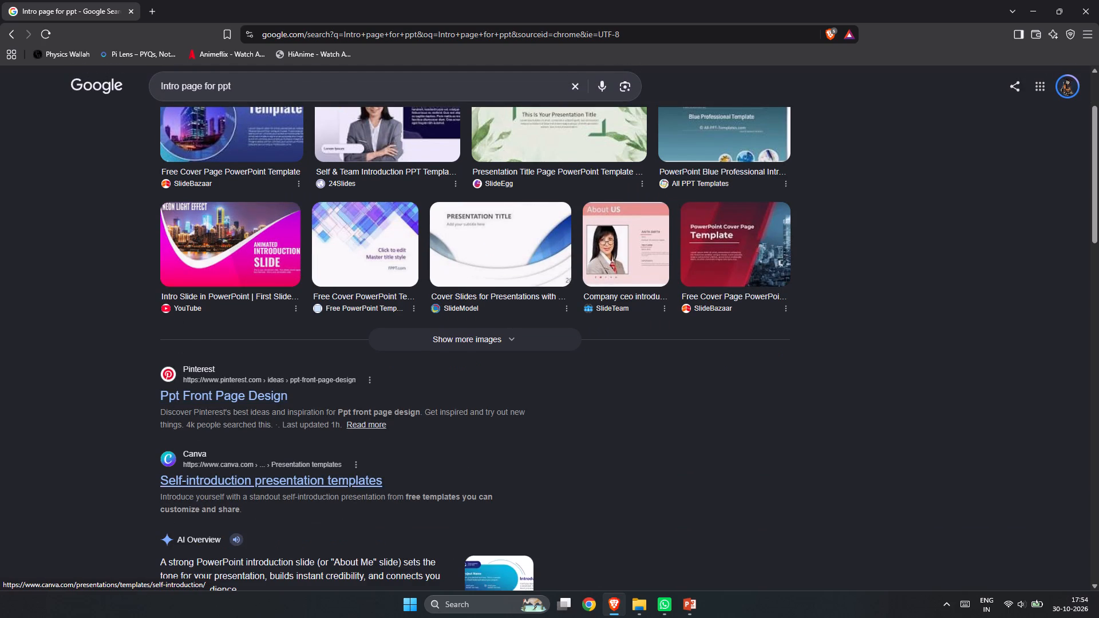
left_click(198, 477)
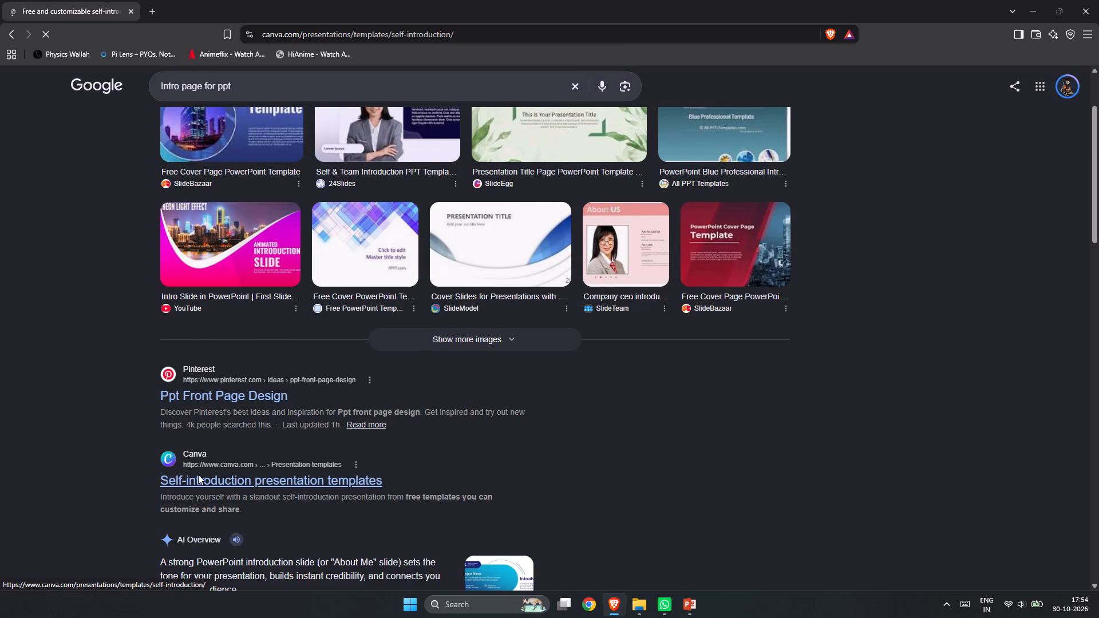
scroll(198, 474, "down", 2)
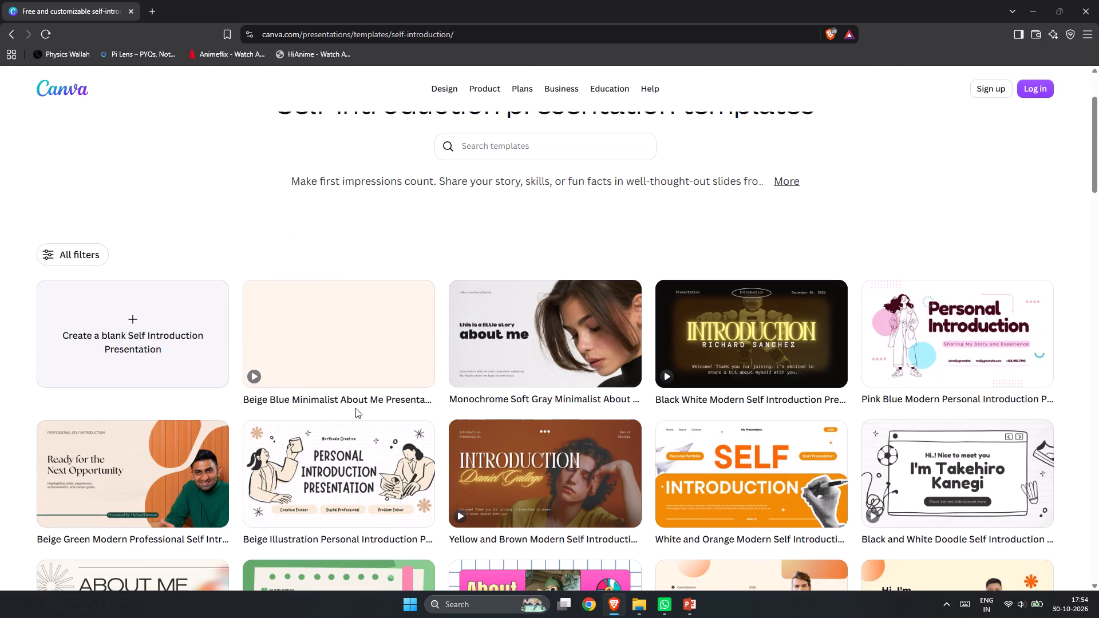
scroll(355, 408, "down", 1)
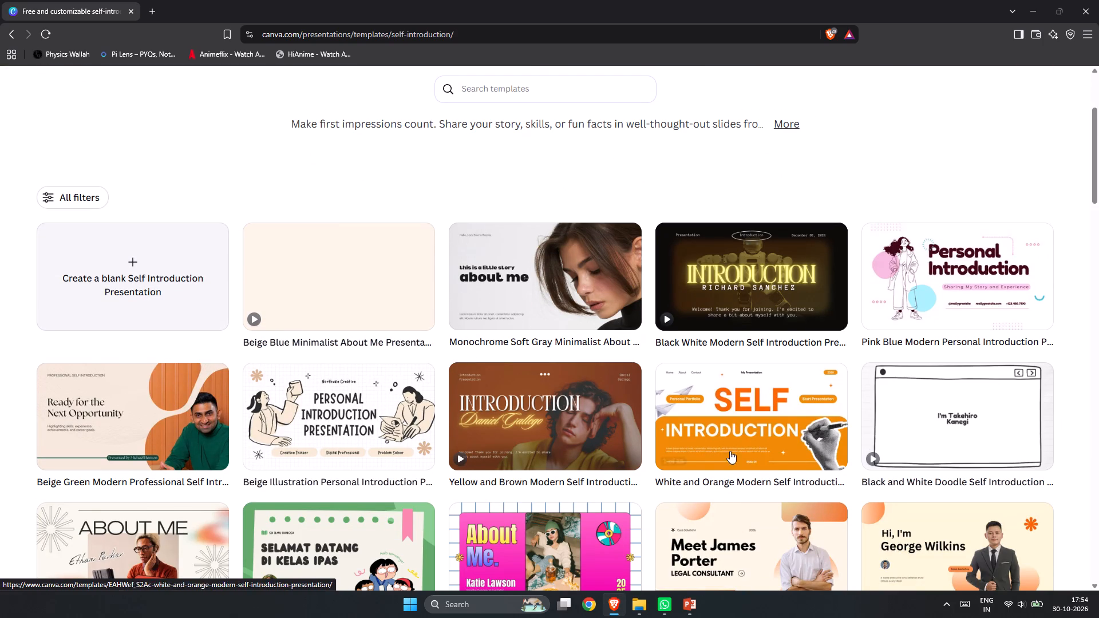
scroll(318, 212, "up", 1)
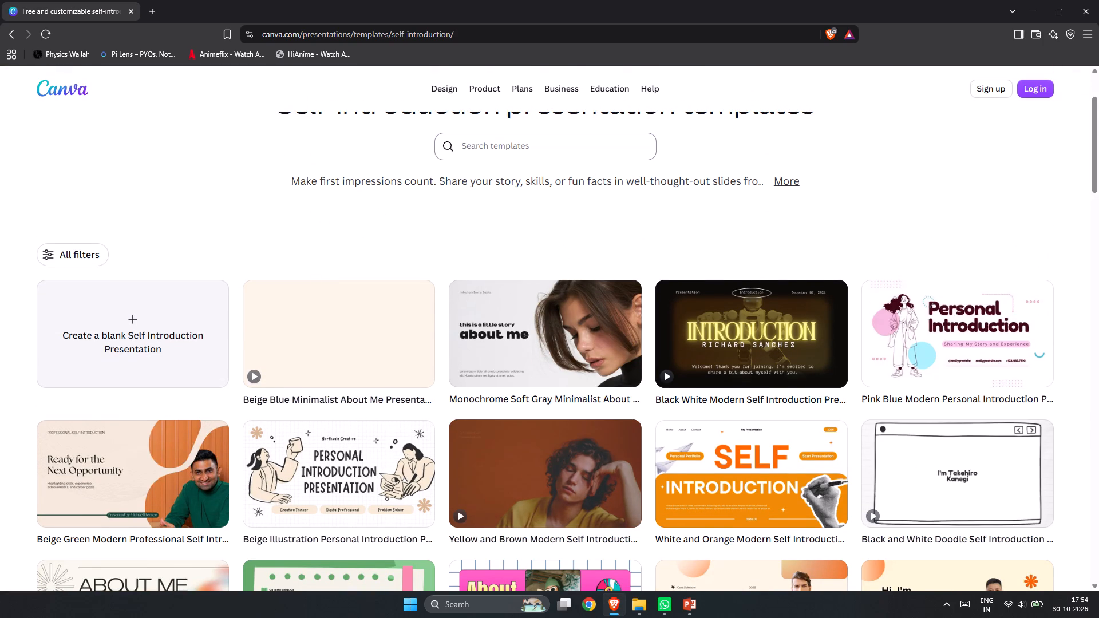
left_click(585, 148)
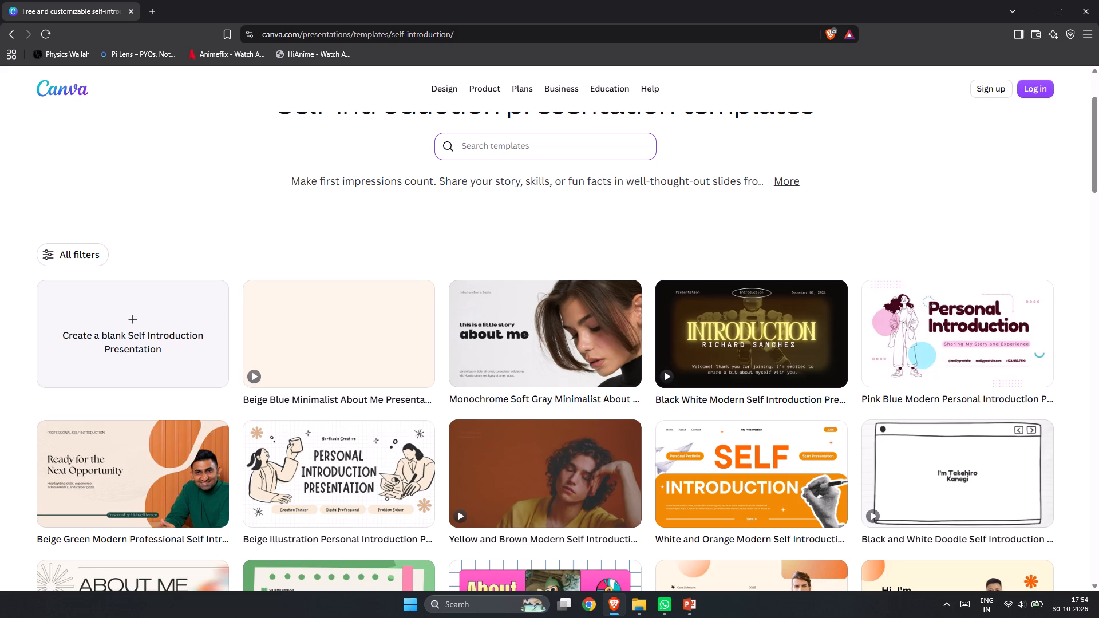
Switch to the Internship_ppt format presentation and copy the heading "Introduction of Training" from its Content of Presentation slide.
key("alt+Tab")
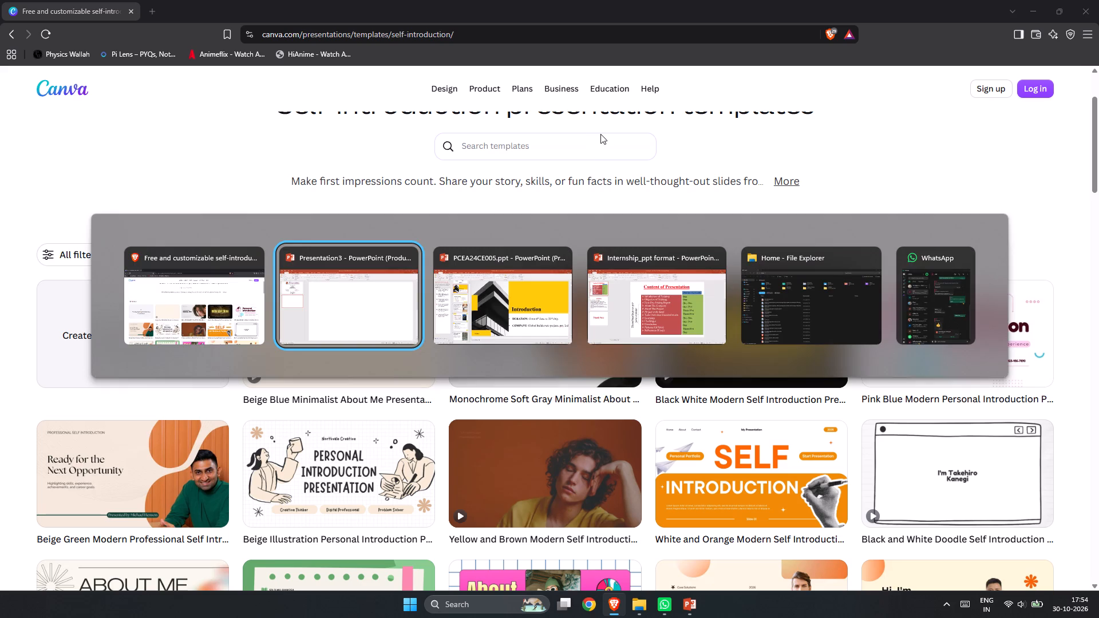
key("alt+Tab")
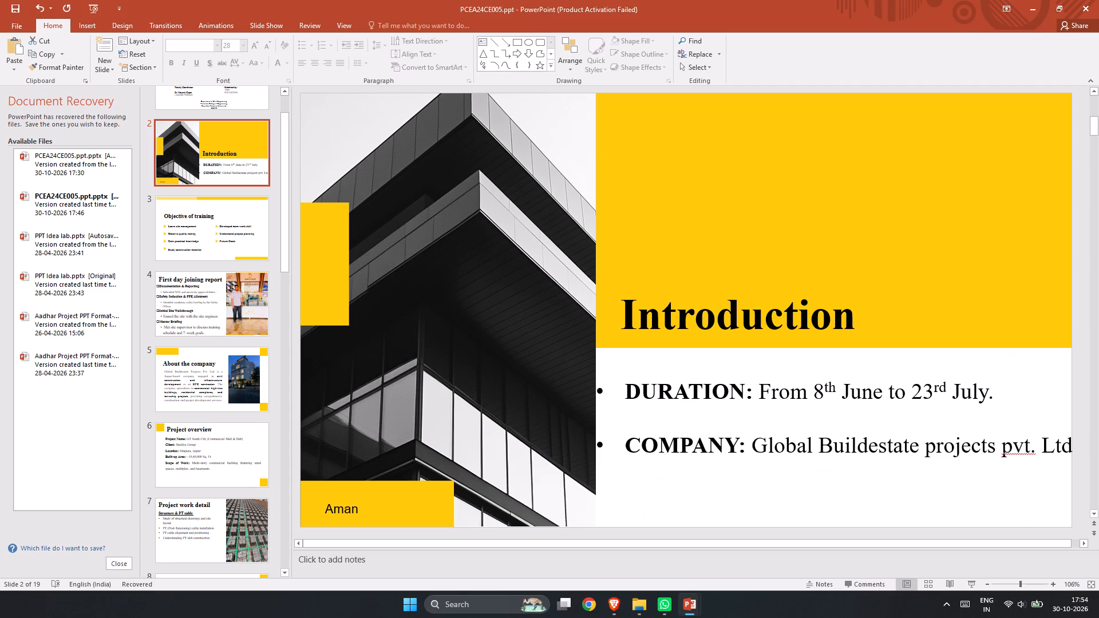
key("alt+Tab")
key("alt+Tab")
key("alt+Tab")
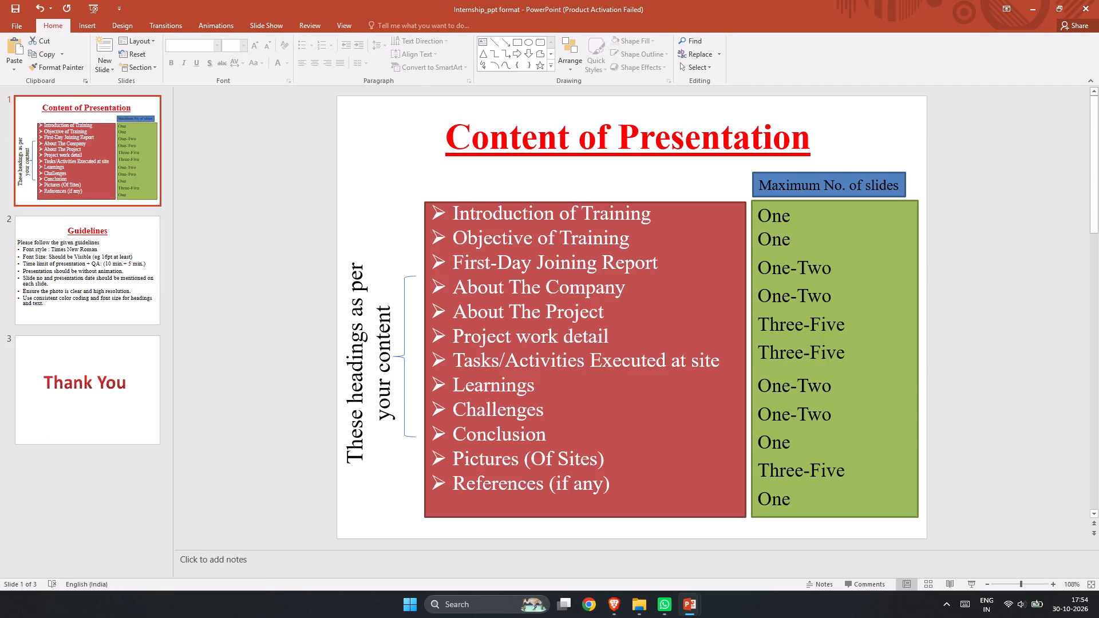
left_click_drag(653, 213, 500, 209)
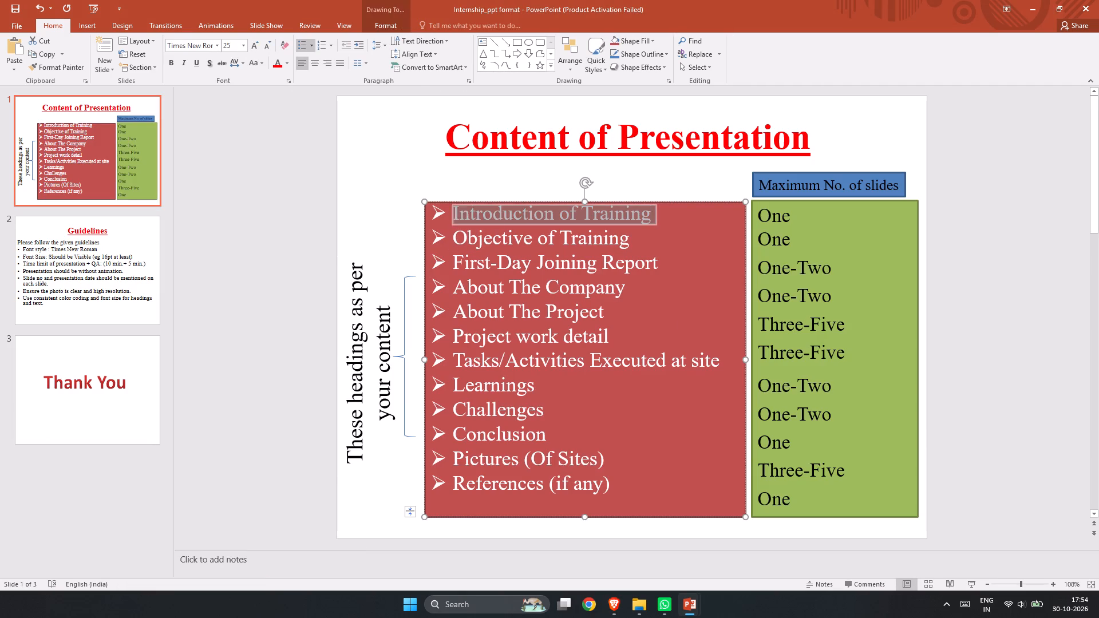
left_click_drag(500, 209, 450, 208)
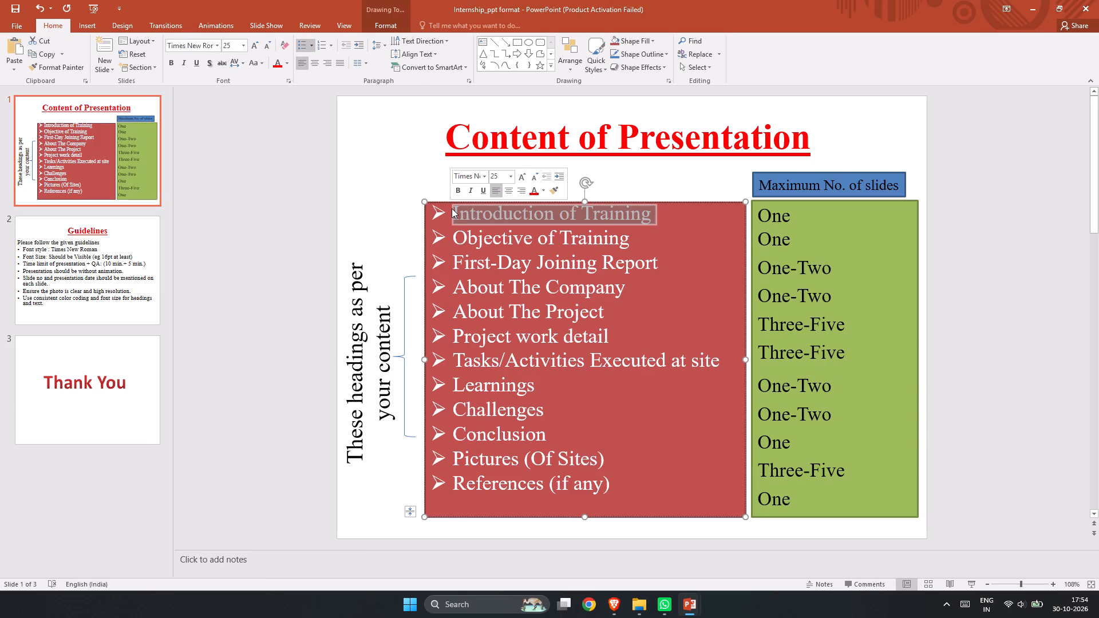
key("ctrl+c")
Return to the Brave browser and search Canva's templates for the copied heading "Introduction of Training".
key("alt+Tab")
key("alt+Tab")
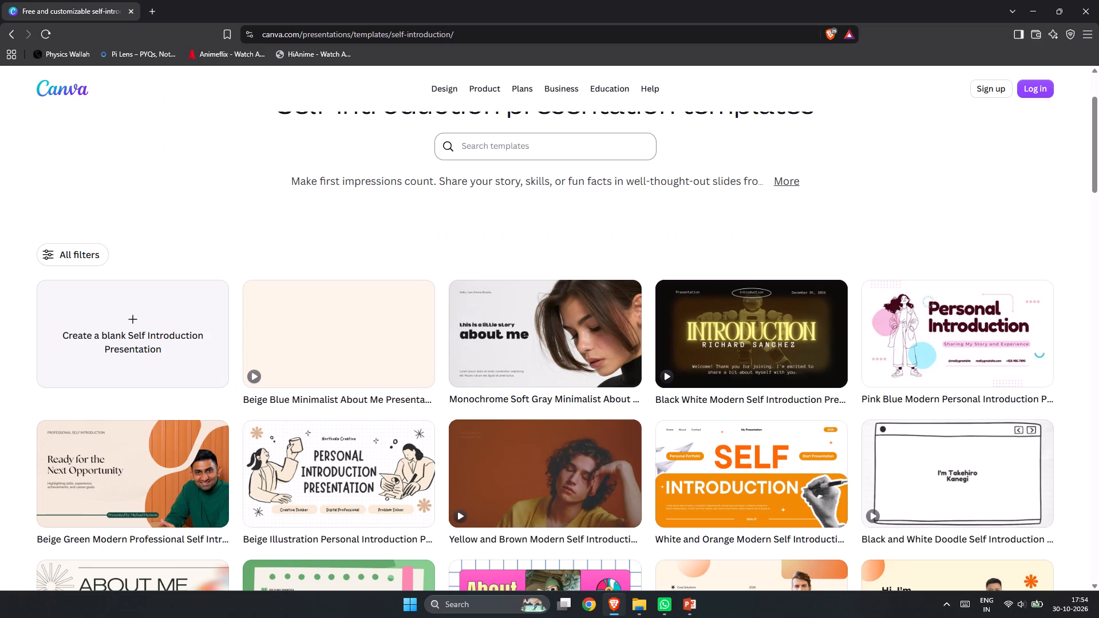
left_click(476, 144)
key("ctrl+v")
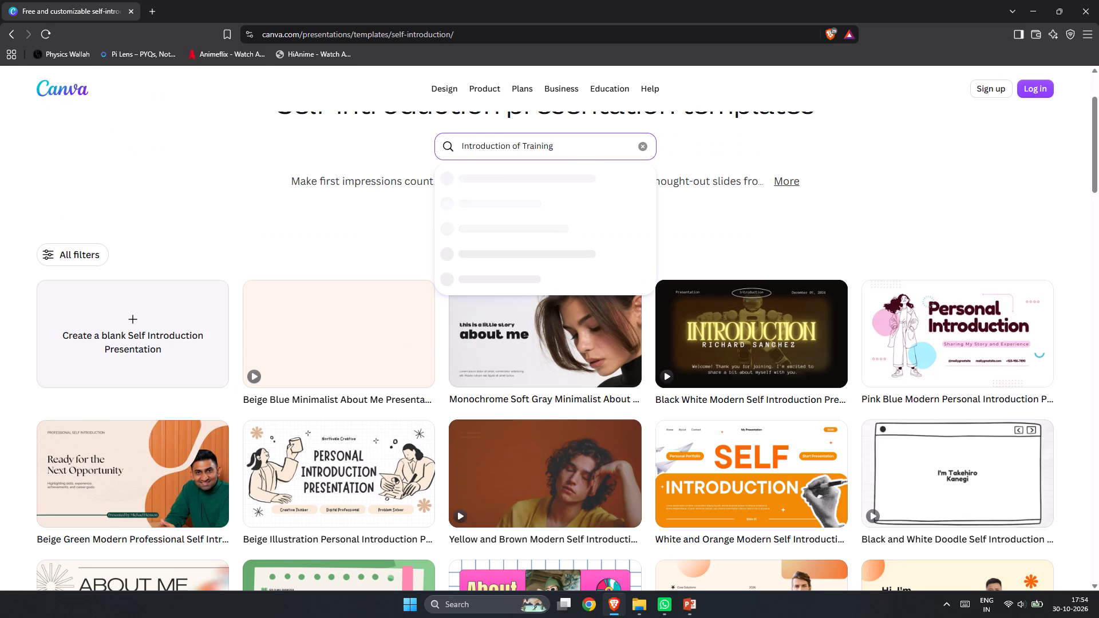
key("Return")
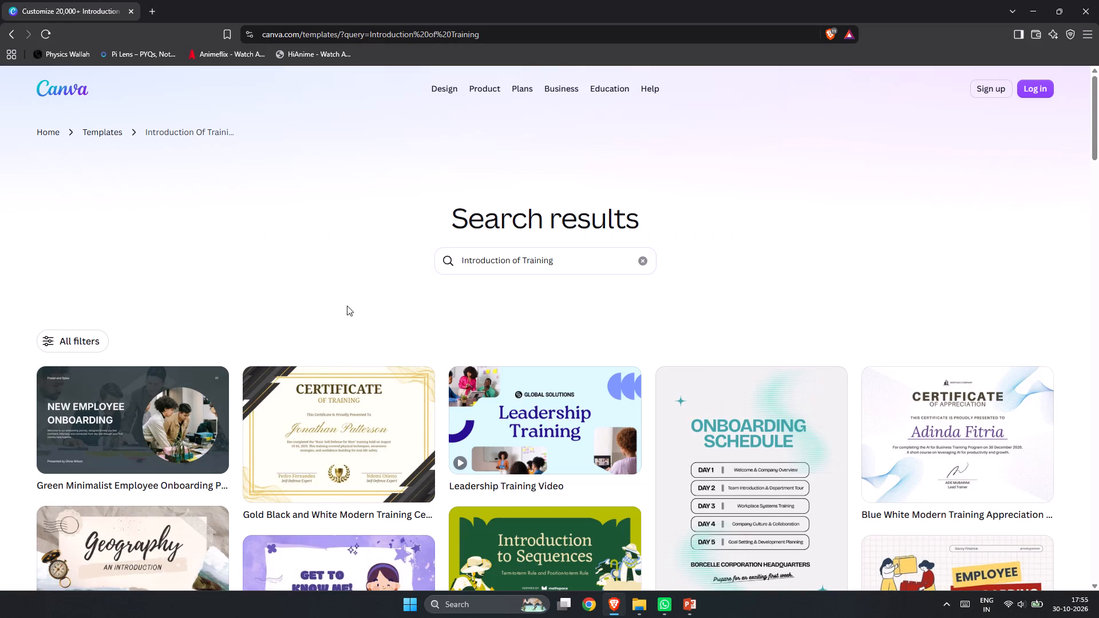
scroll(365, 291, "down", 1)
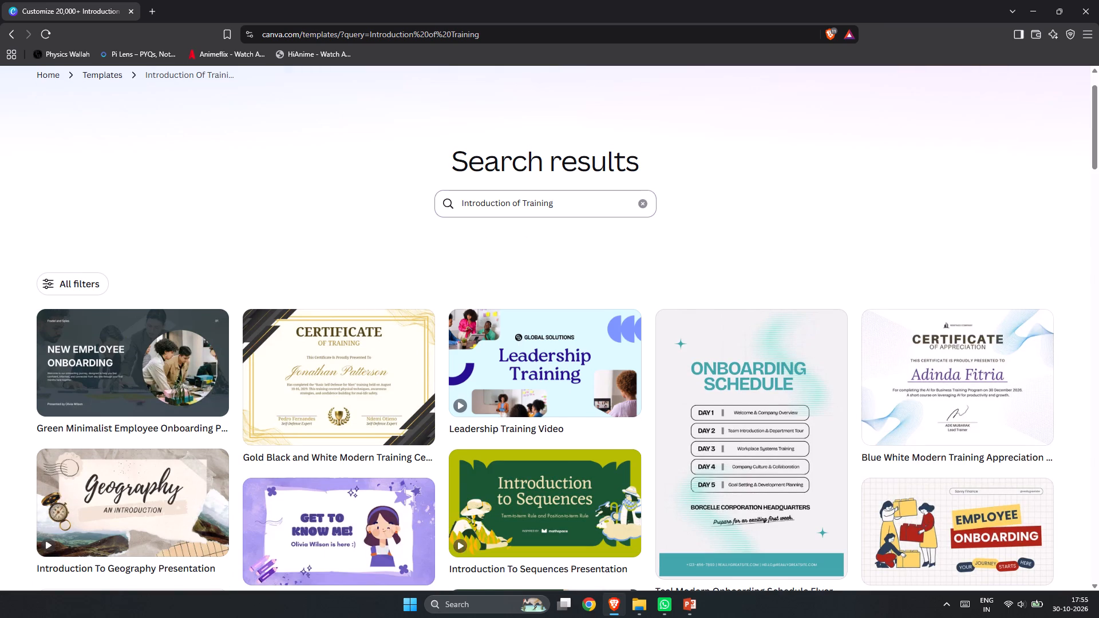
Refine the template search to "Introduction of internship Training".
left_click(592, 203)
left_click(517, 205)
left_click(524, 211)
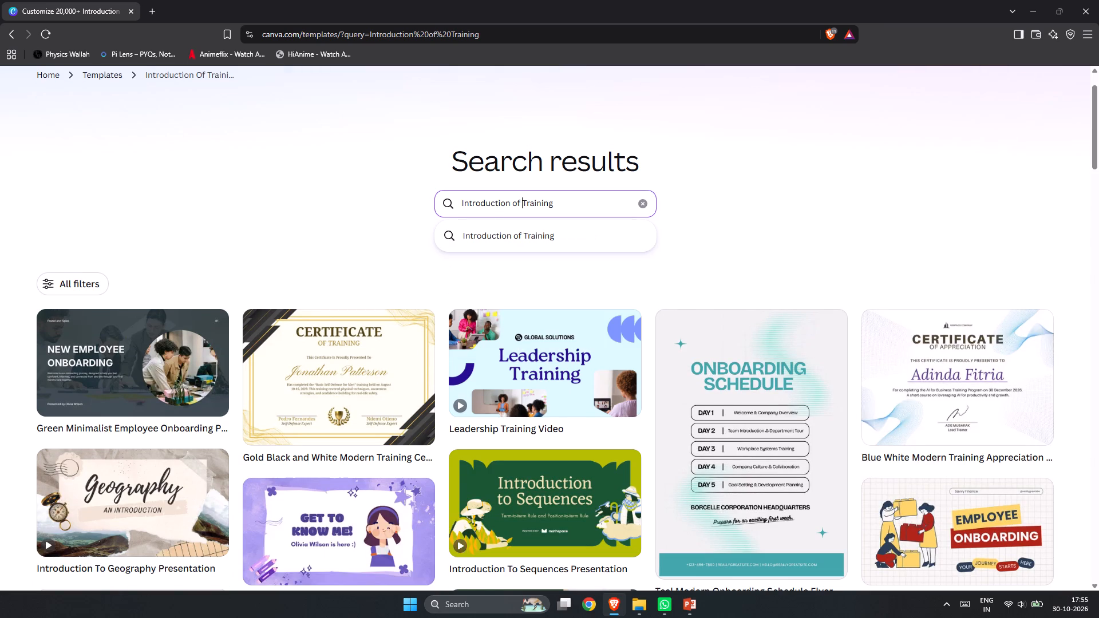
key("space")
key("Left")
key("i")
key("n")
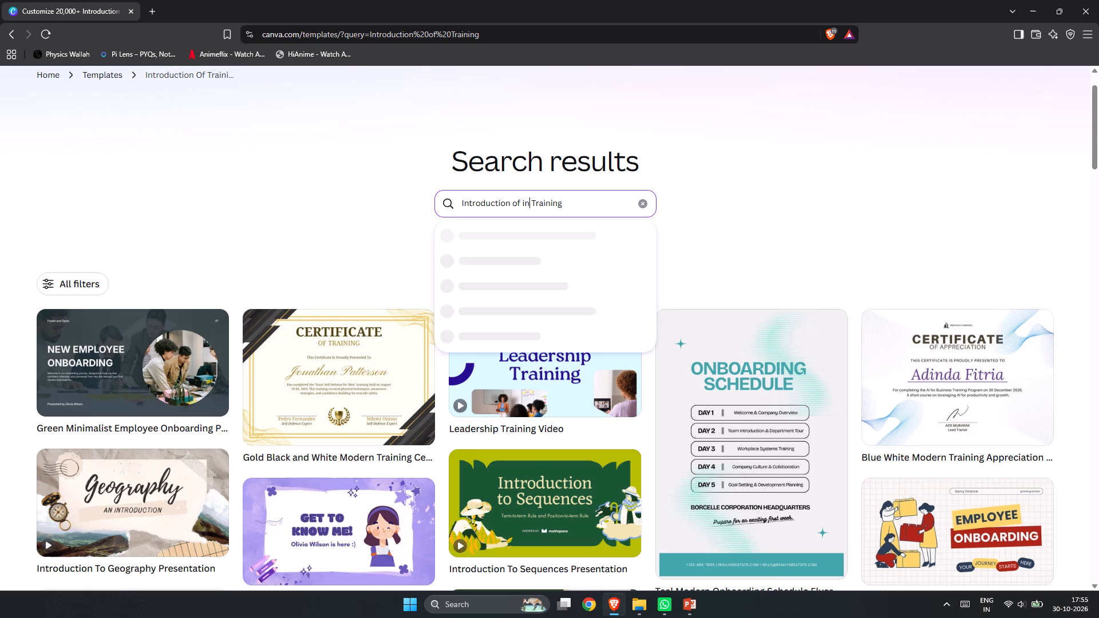
type("te")
key("r")
type("nship")
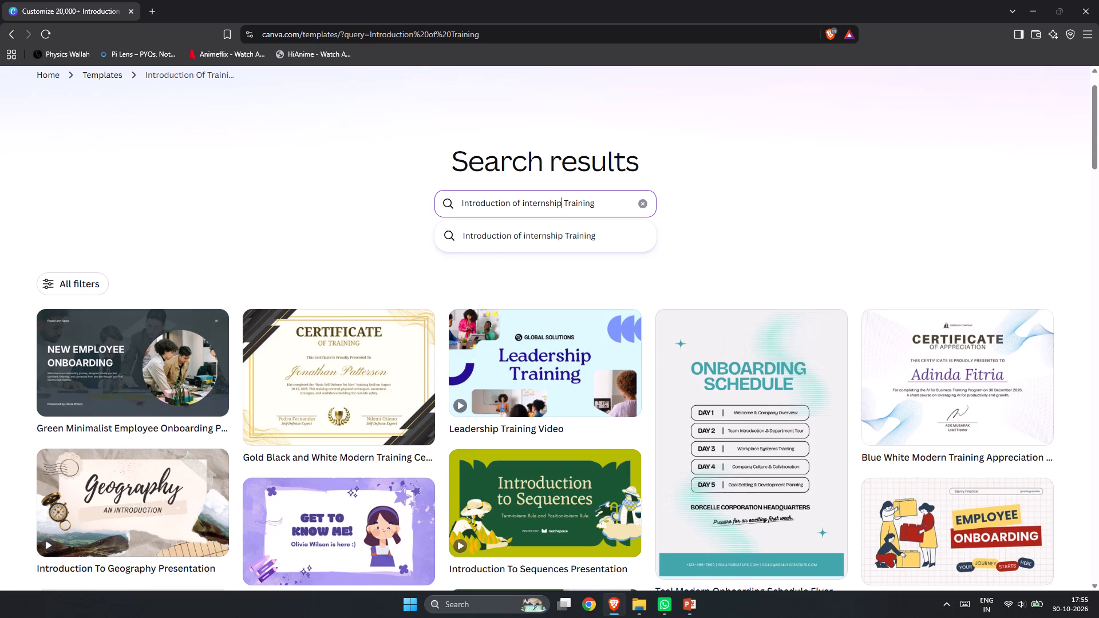
key("Return")
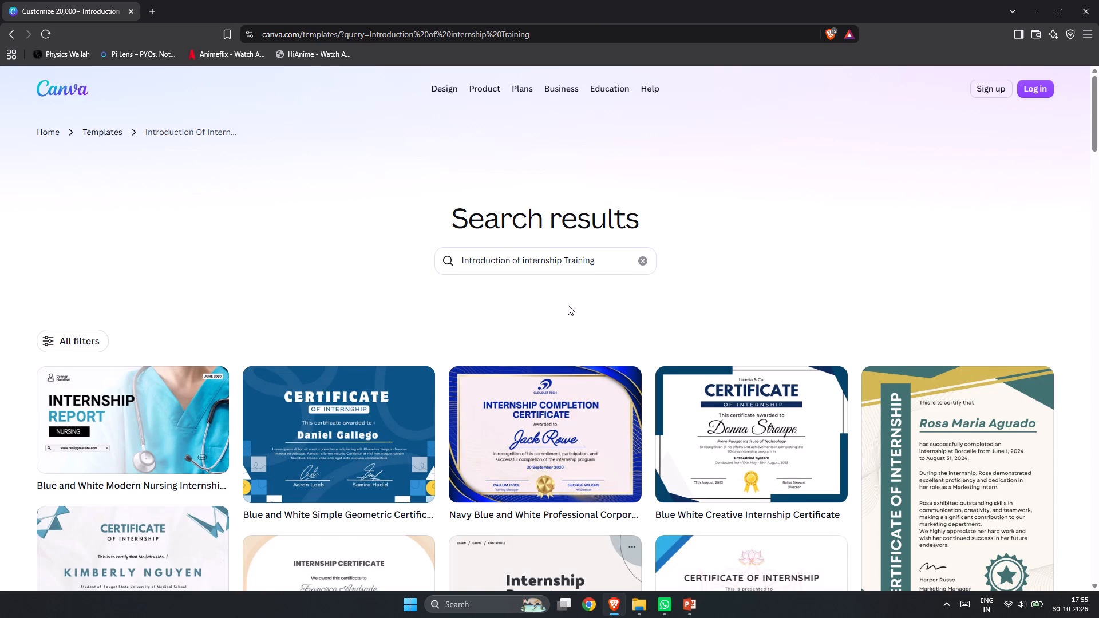
Browse the internship training template results for a design that suits the introduction slide.
scroll(568, 305, "down", 1)
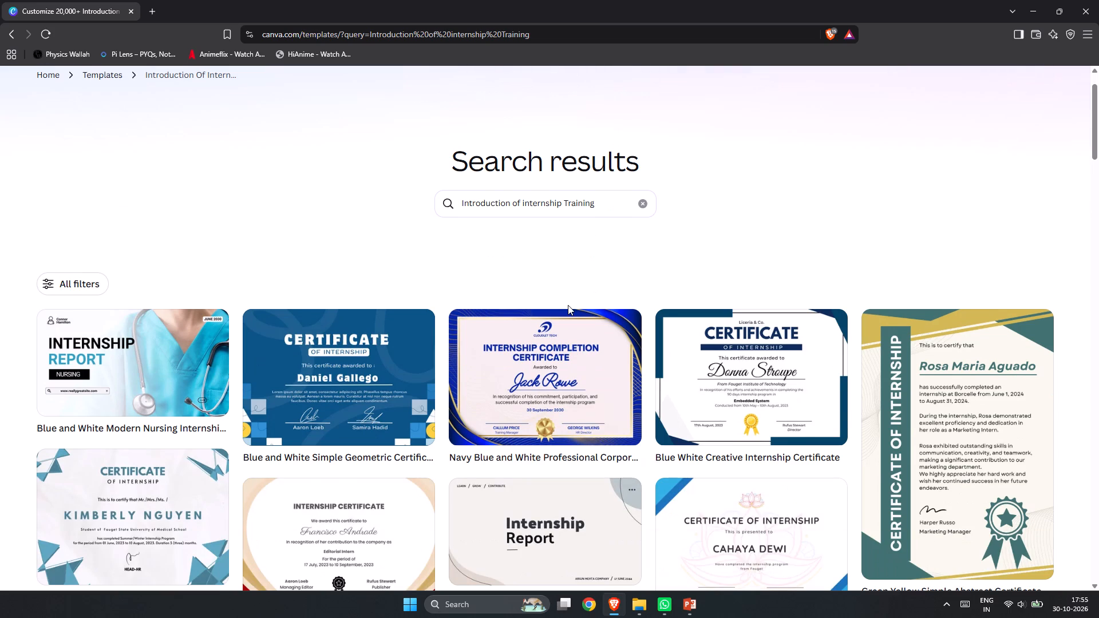
scroll(568, 305, "down", 2)
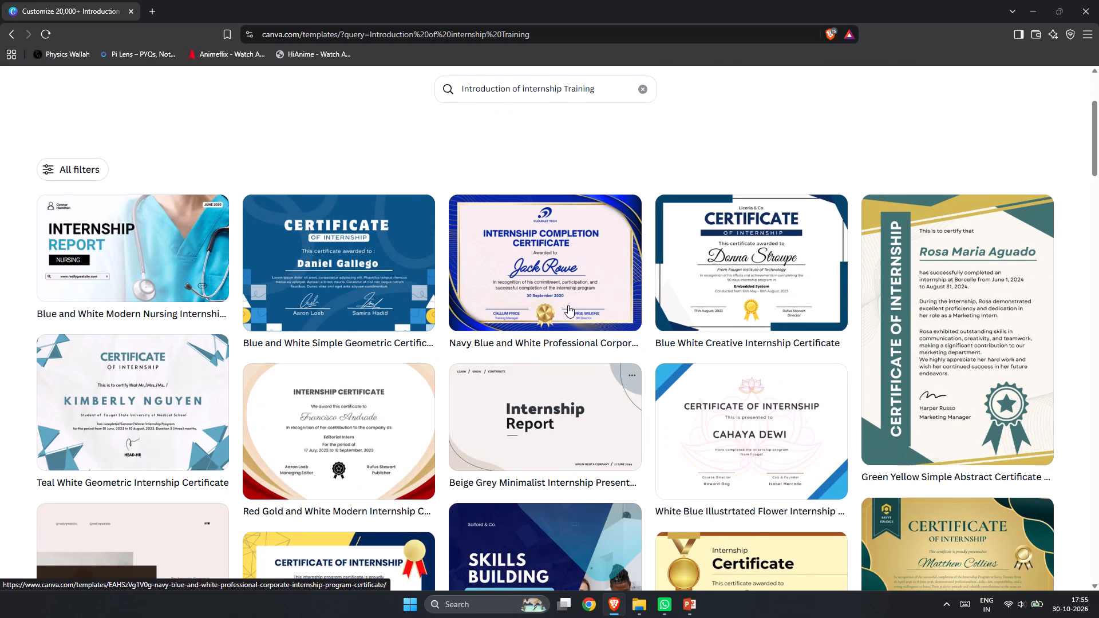
scroll(568, 305, "down", 3)
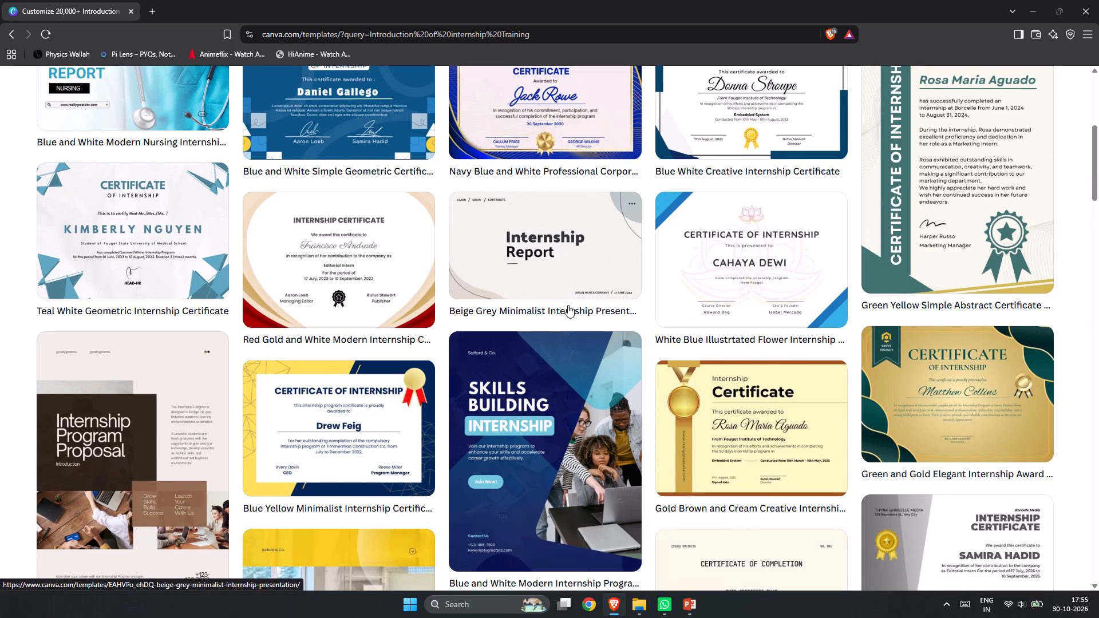
scroll(568, 305, "down", 1)
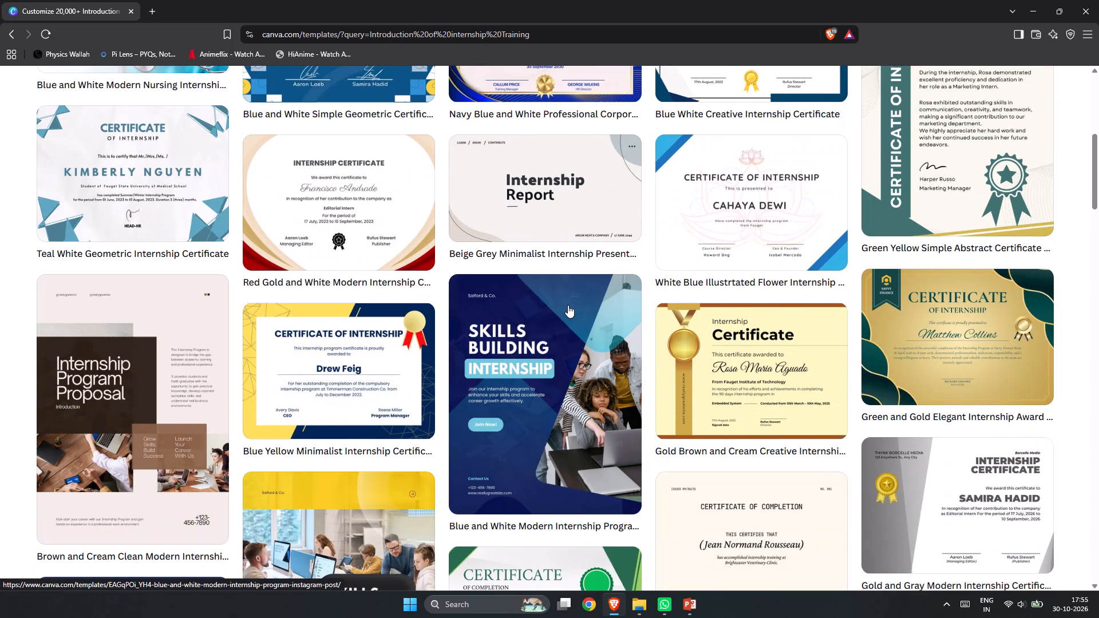
scroll(568, 305, "down", 4)
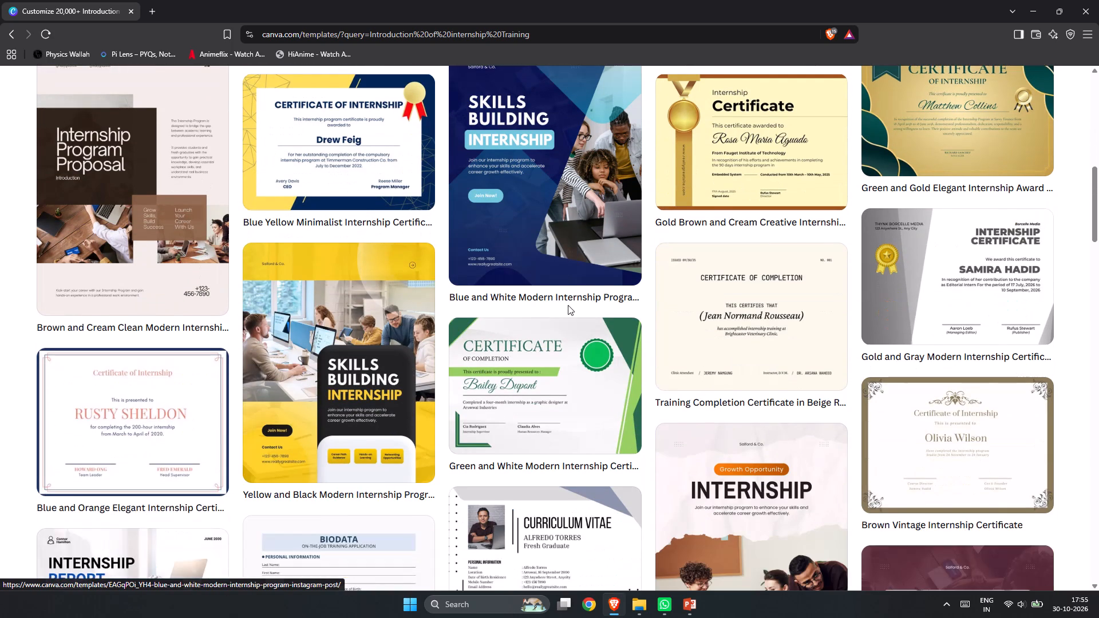
scroll(568, 305, "down", 3)
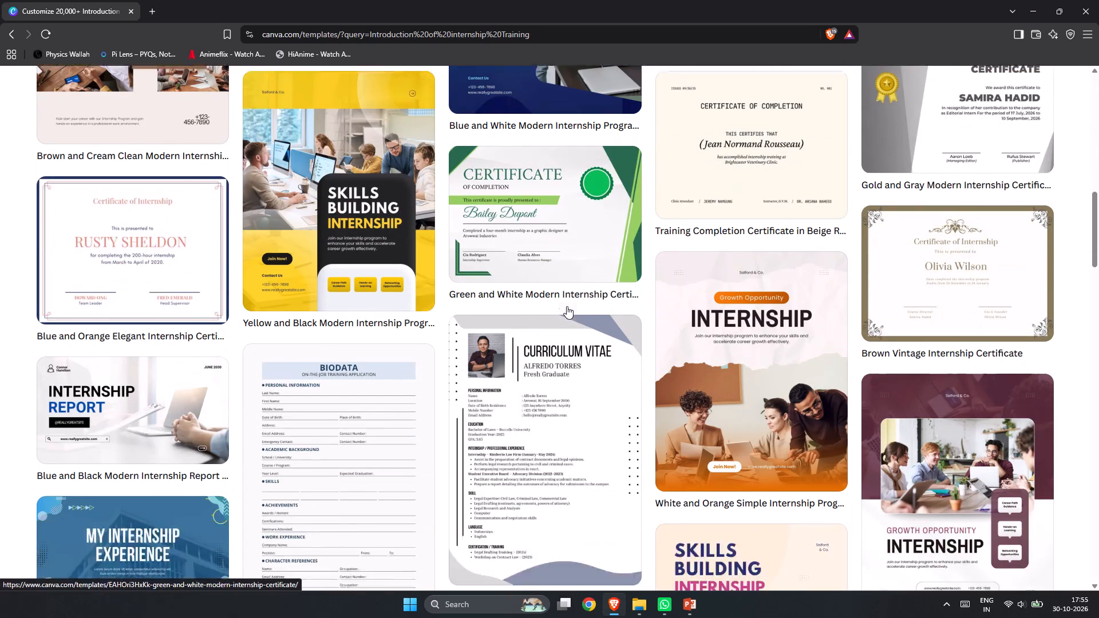
scroll(567, 306, "down", 1)
scroll(567, 306, "up", 8)
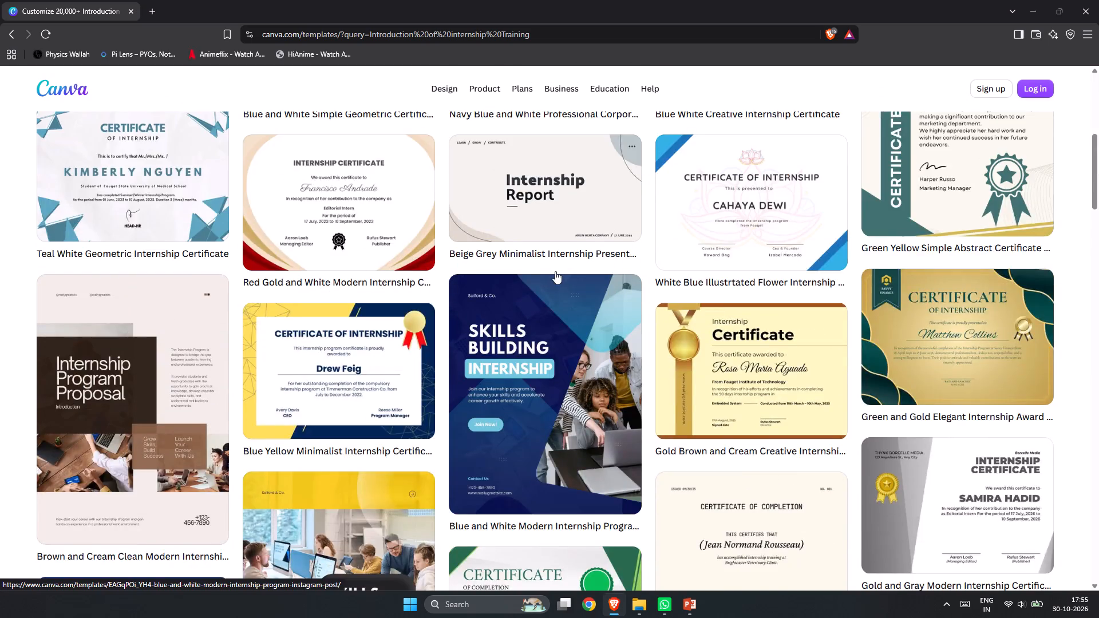
scroll(555, 271, "up", 9)
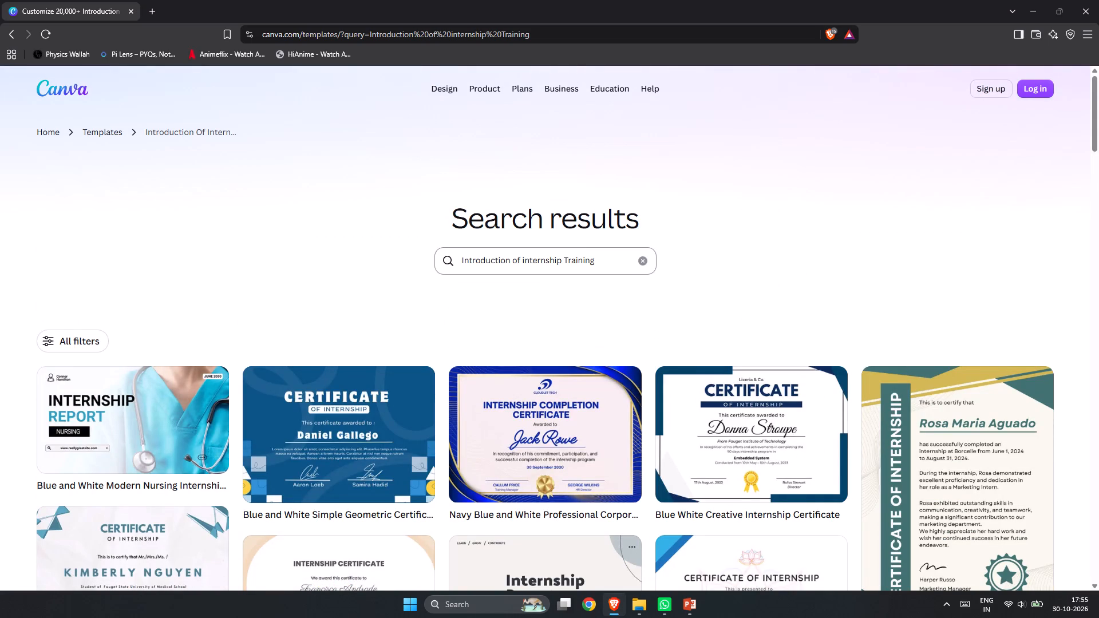
Shorten the template search to "Introduction of internship" and browse the results for an introduction slide design.
left_click_drag(562, 261, 609, 275)
key("BackSpace")
key("Return")
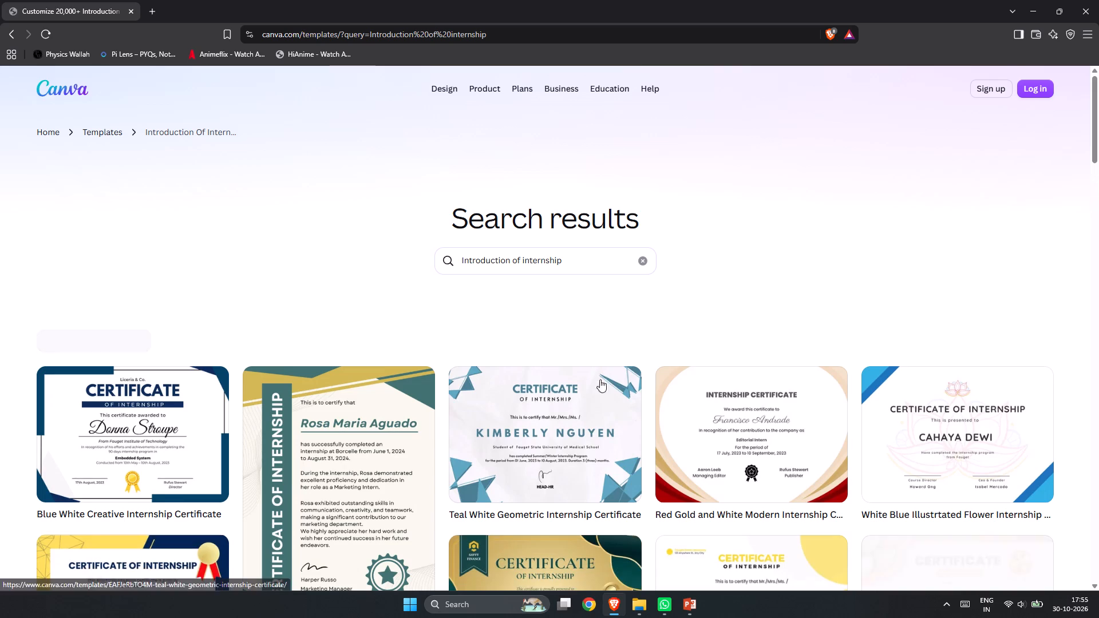
scroll(596, 356, "down", 3)
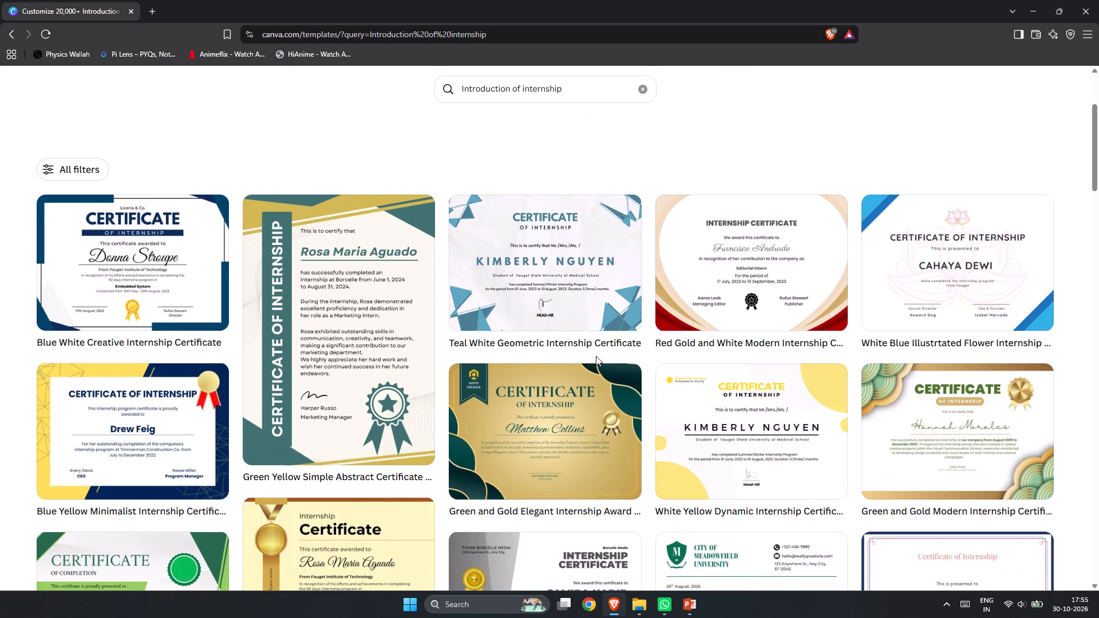
scroll(596, 356, "up", 1)
scroll(596, 357, "down", 6)
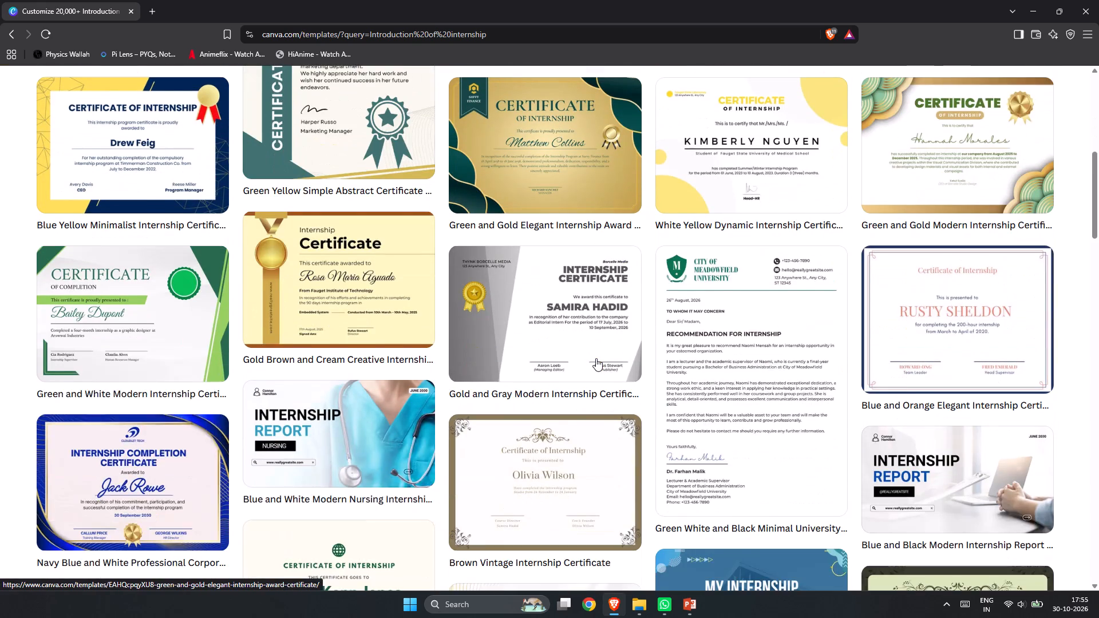
scroll(596, 358, "down", 5)
scroll(596, 358, "up", 9)
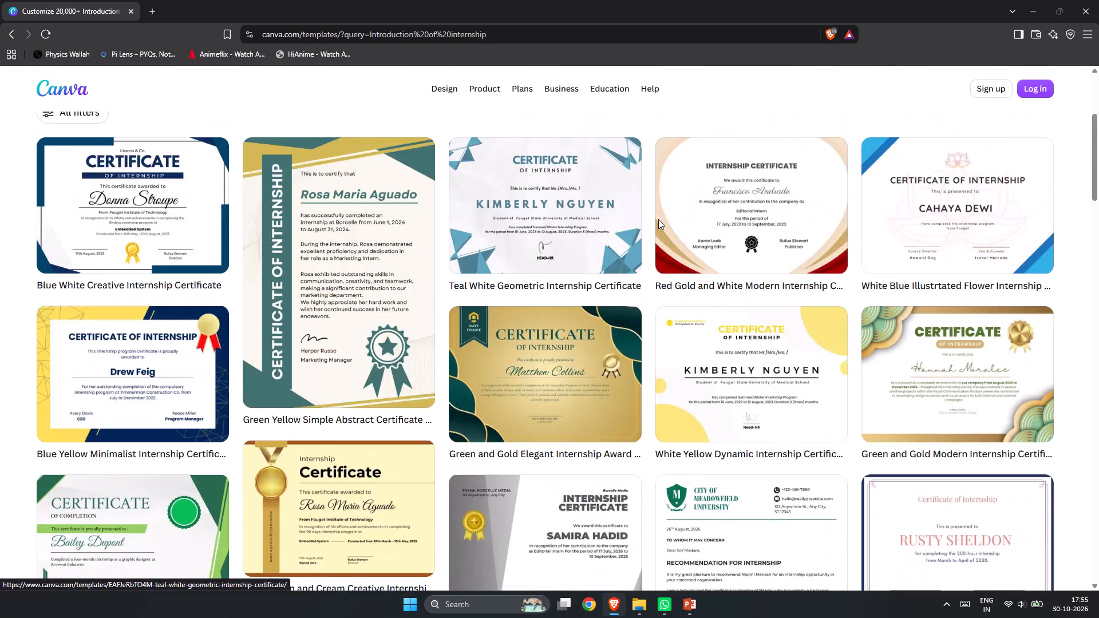
scroll(668, 205, "up", 4)
Change the template search to "Introduction of internshi ppt slide" and run it.
left_click(584, 270)
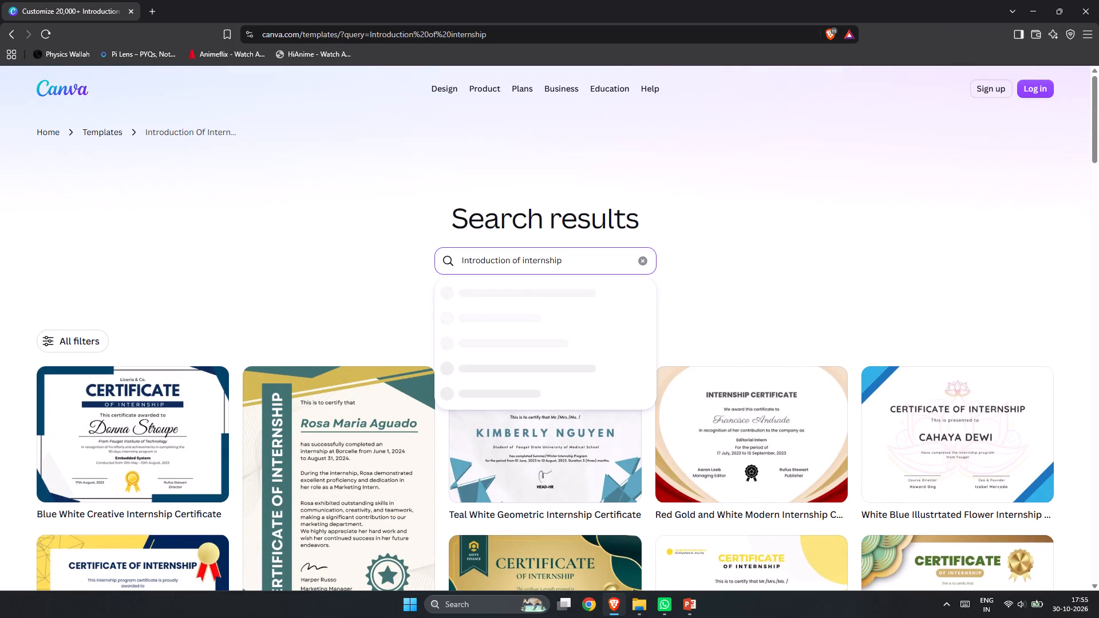
type("pp")
key("t")
key("Left")
key("Left")
key("Left")
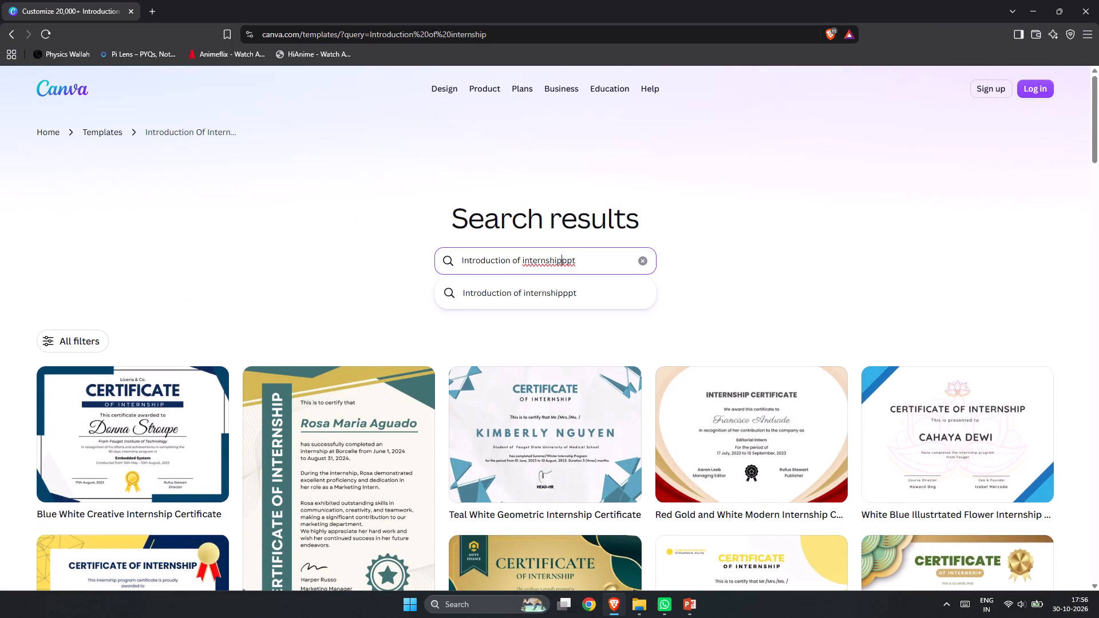
key("BackSpace")
key("space")
key("Right")
key("Right")
key("Right")
key("Right")
key("Right")
key("Right")
key("Right")
key("Right")
key("Right")
key("Right")
key("Right")
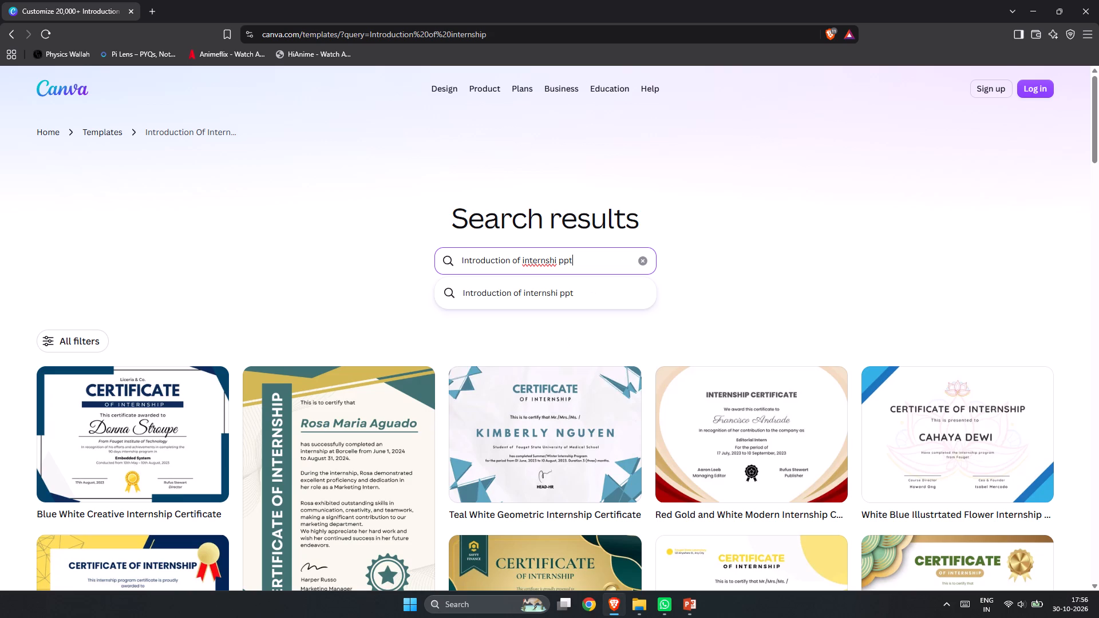
key("space")
type("slide")
key("Return")
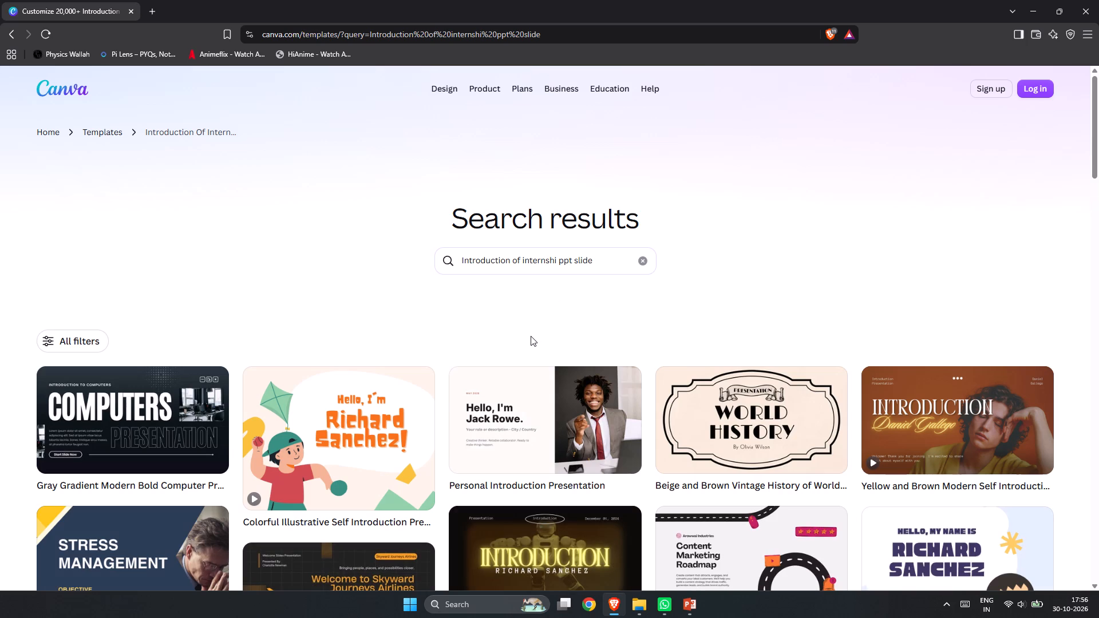
Browse the presentation templates and preview their inner slides for a suitable introduction slide design.
scroll(531, 336, "down", 1)
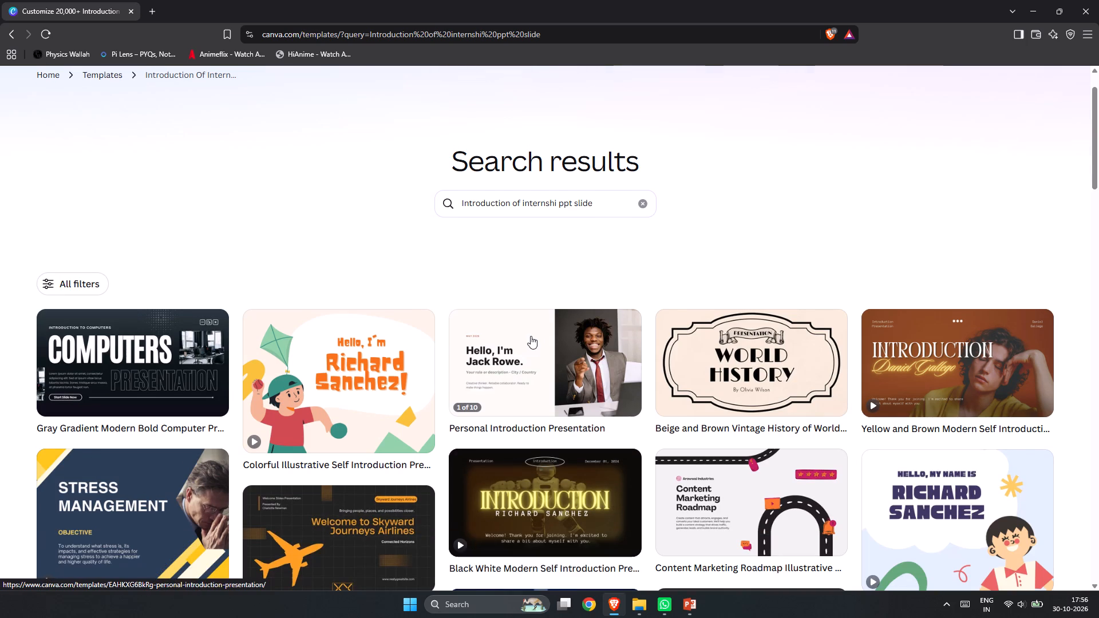
scroll(531, 336, "down", 3)
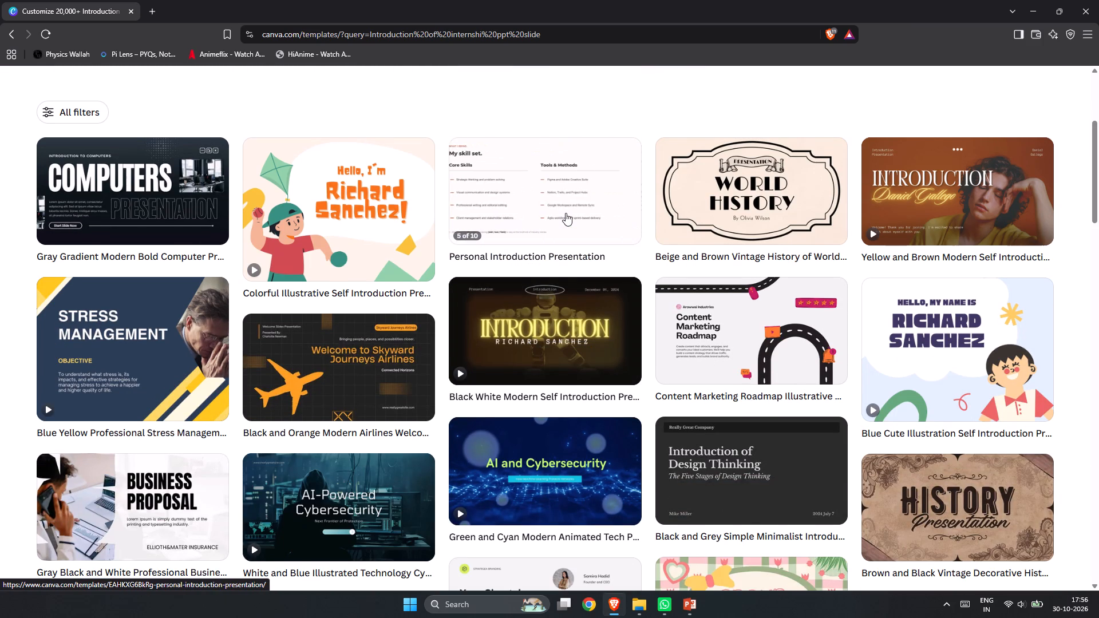
scroll(562, 216, "down", 5)
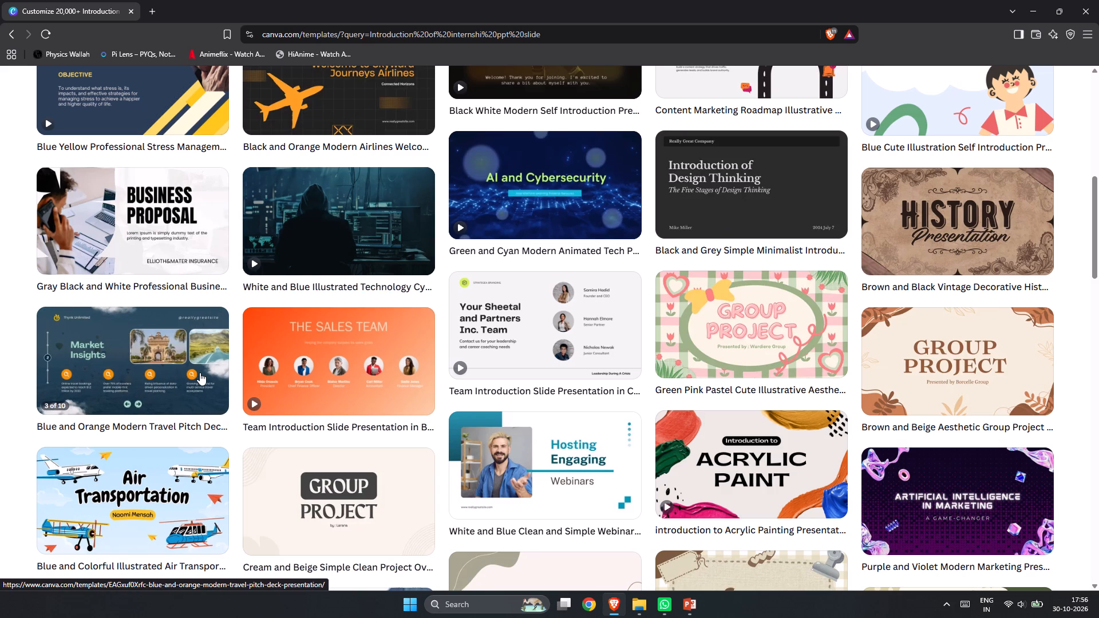
scroll(205, 369, "down", 4)
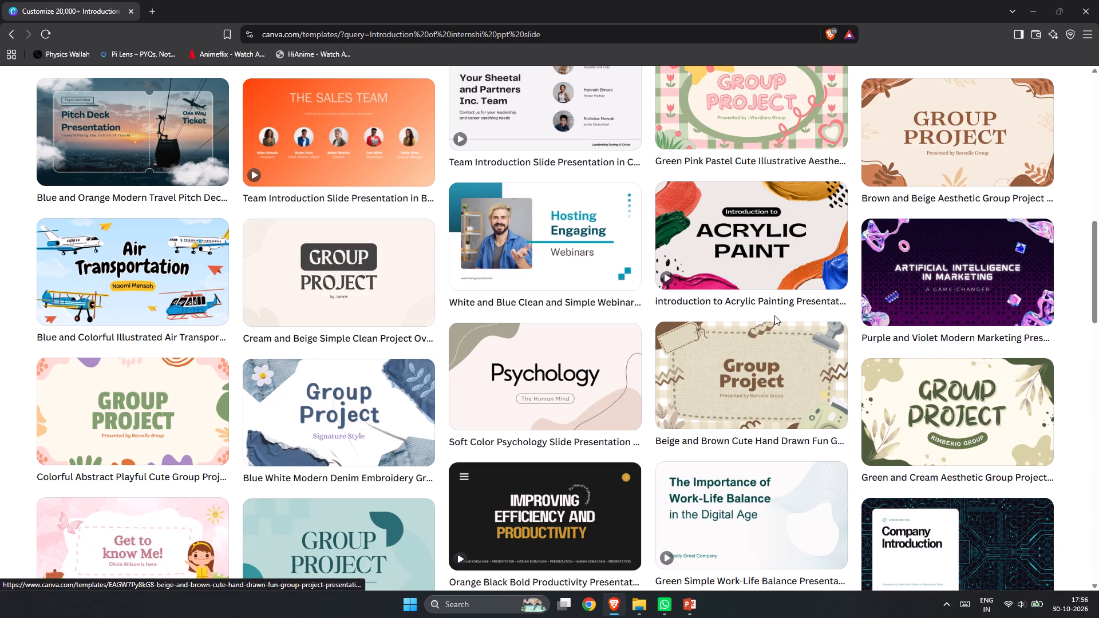
scroll(753, 330, "down", 5)
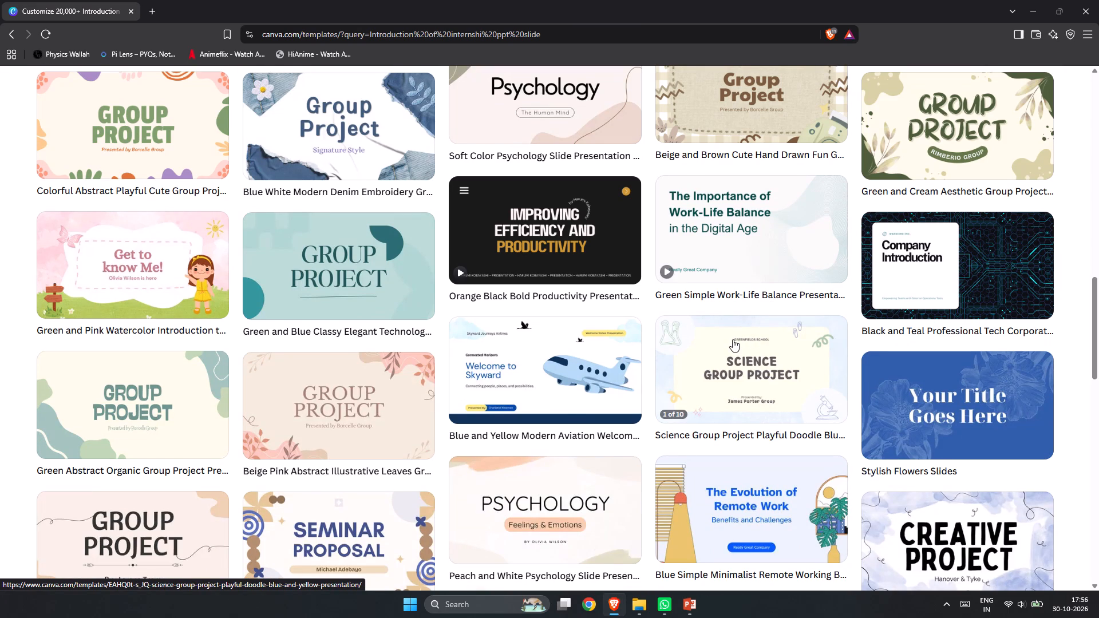
scroll(733, 339, "up", 9)
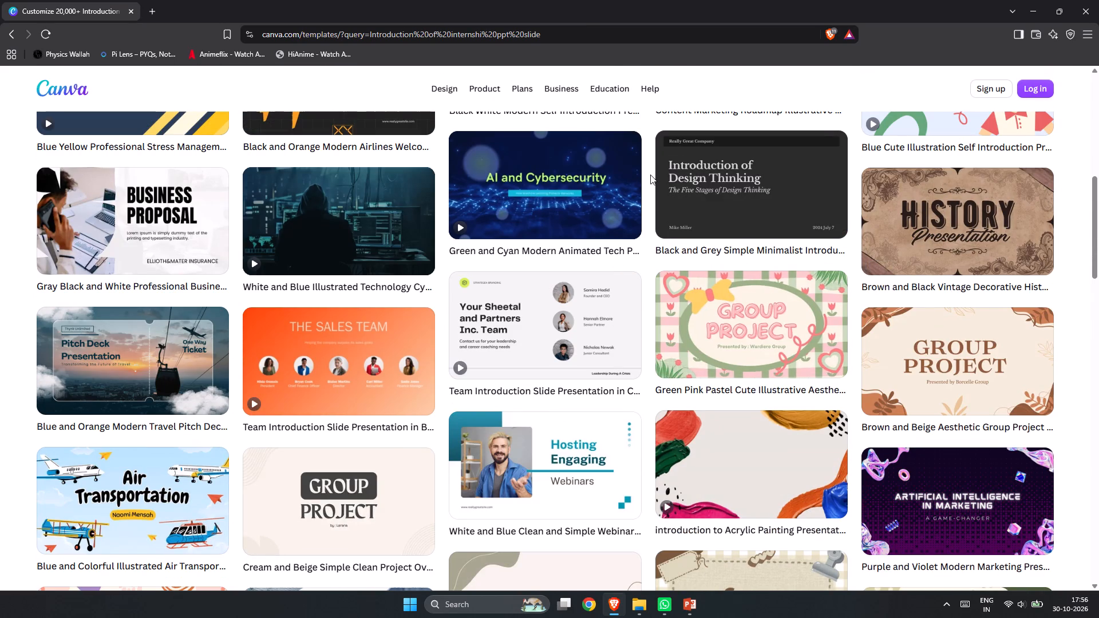
scroll(658, 191, "up", 1)
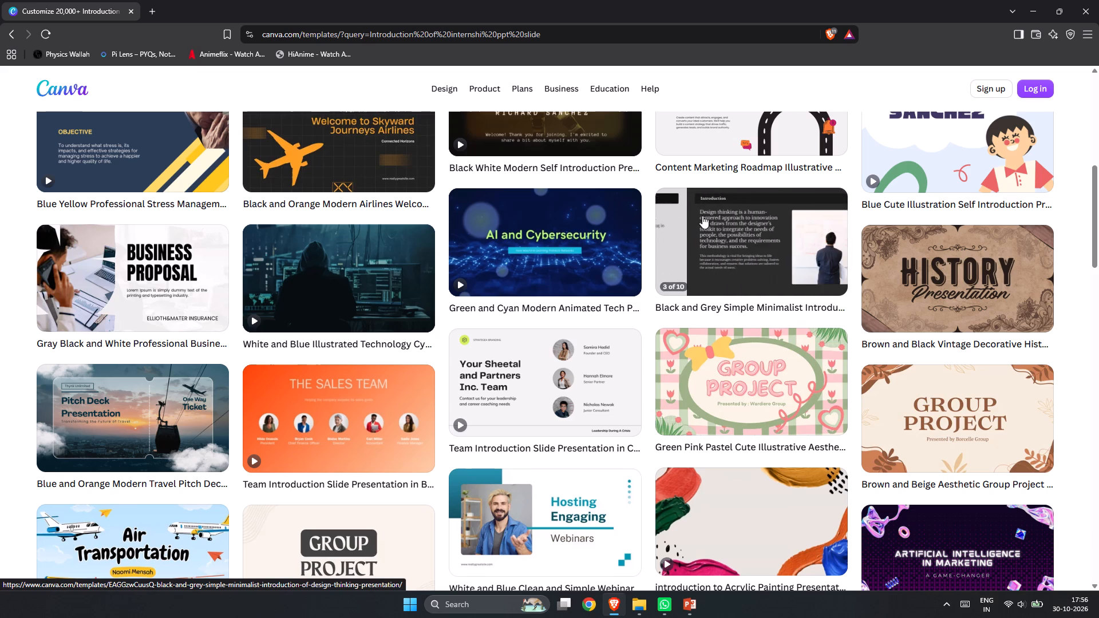
scroll(698, 205, "up", 1)
scroll(188, 616, "up", 2)
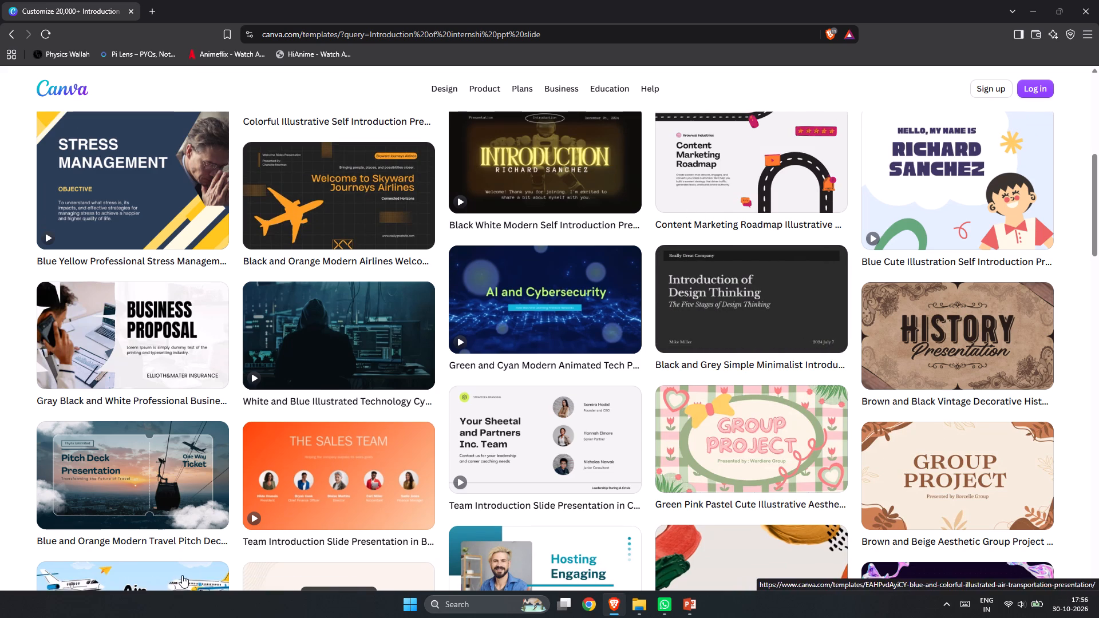